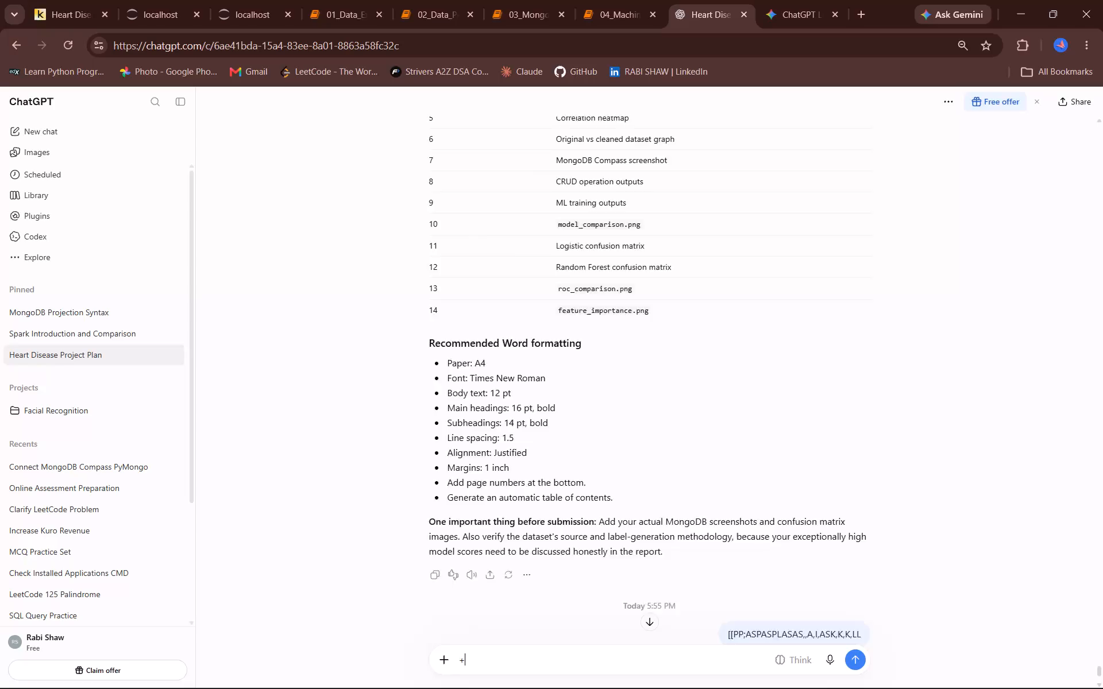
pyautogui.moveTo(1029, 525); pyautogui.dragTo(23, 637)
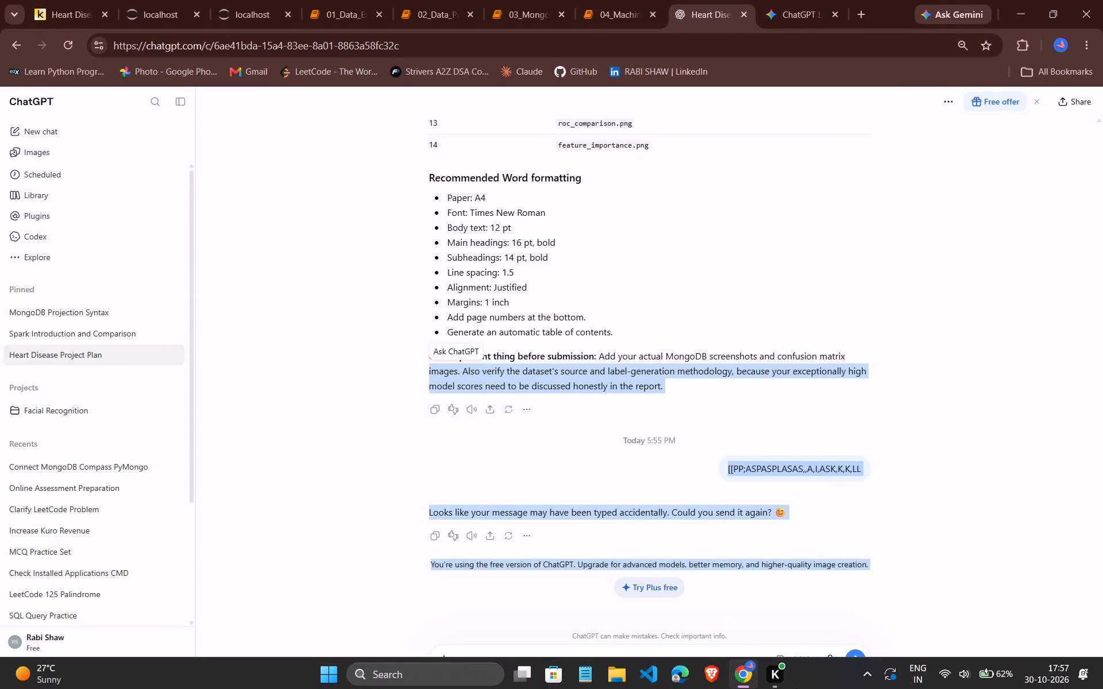
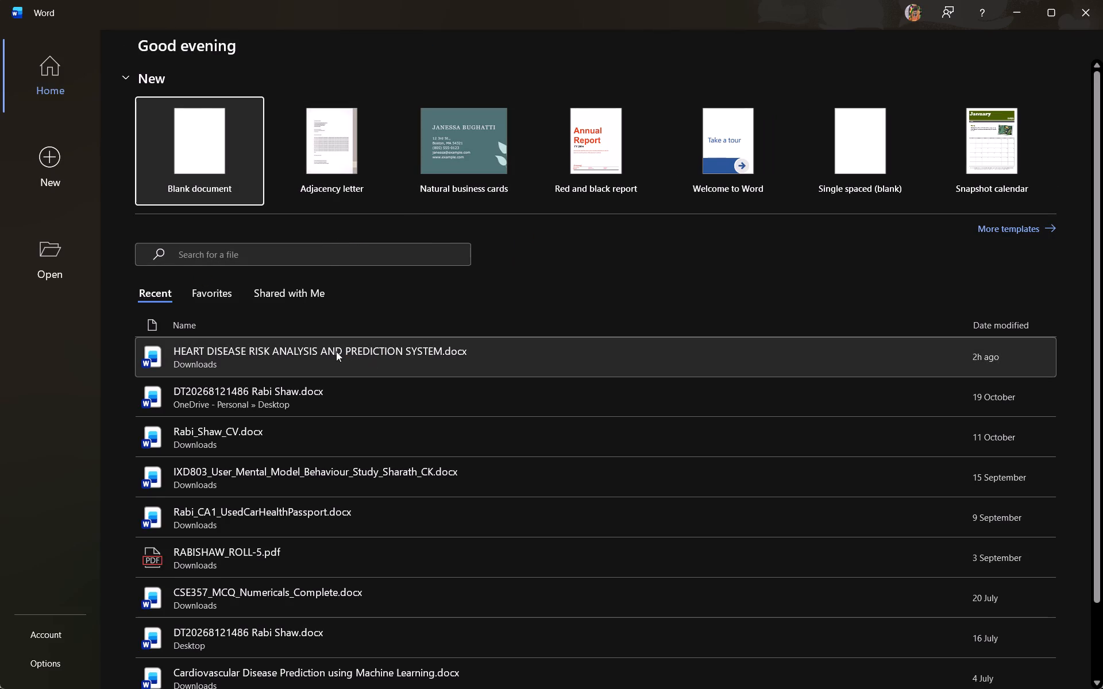
pyautogui.moveTo(336, 351); pyautogui.dragTo(348, 354)
# Review the report from the title page through the abstract and introduction to the section 3 dataset description.
pyautogui.scroll(-7, 361, 335)
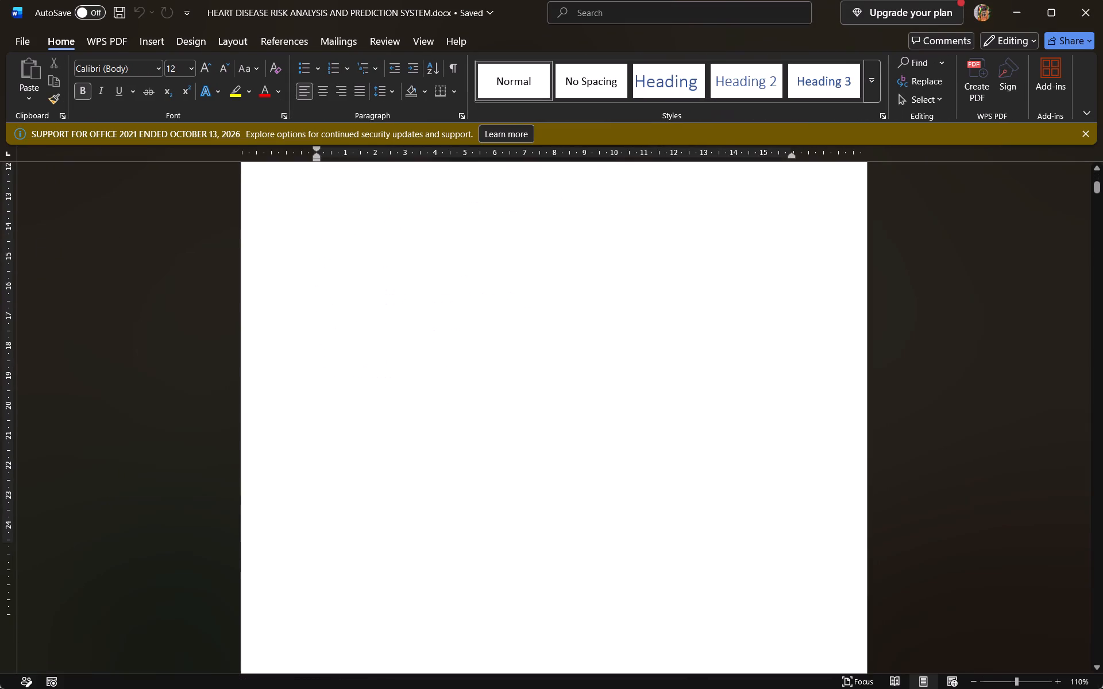
pyautogui.scroll(-7, 361, 336)
pyautogui.scroll(7, 361, 331)
pyautogui.scroll(-1, 416, 300)
pyautogui.scroll(8, 416, 300)
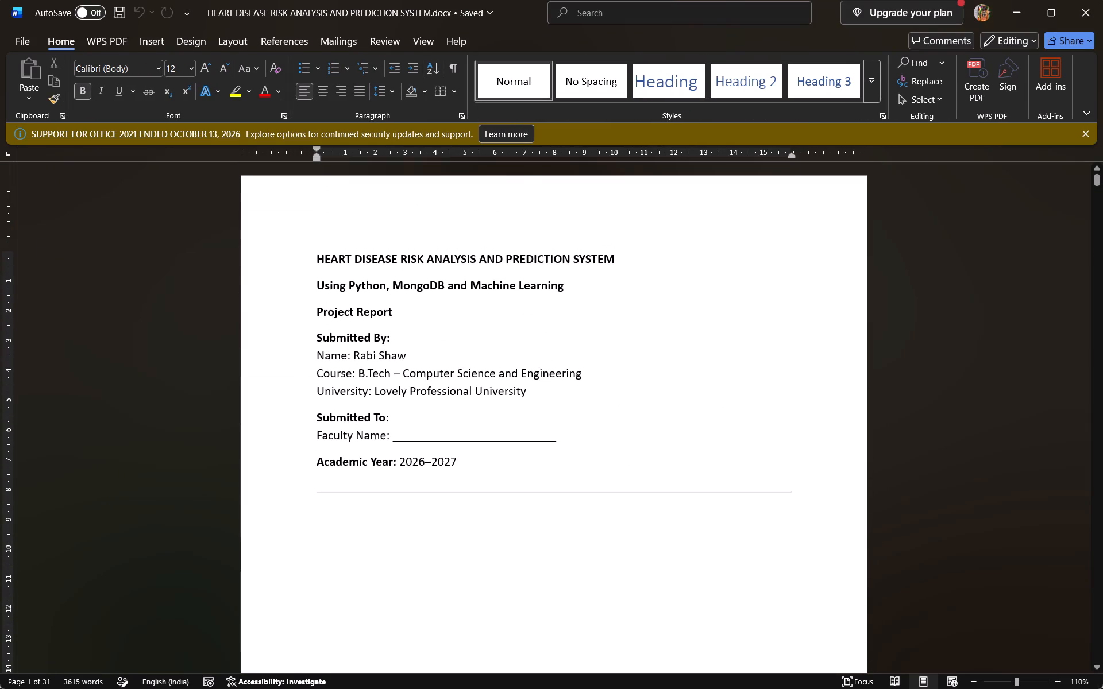
pyautogui.scroll(-9, 420, 347)
pyautogui.scroll(-4, 214, 440)
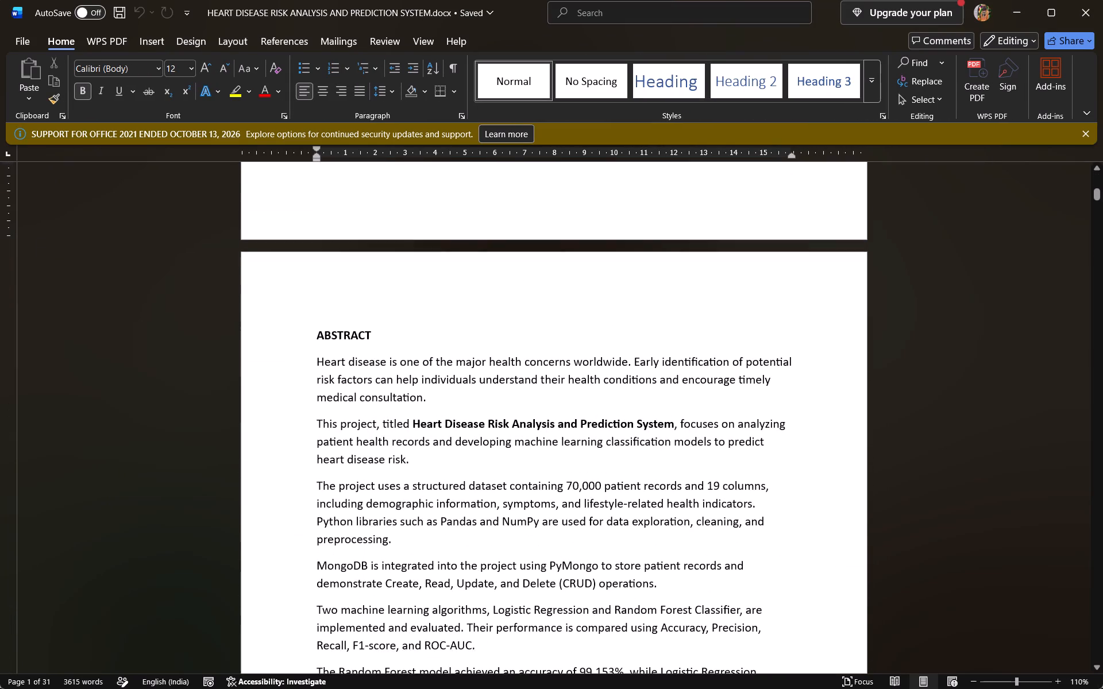
pyautogui.scroll(-17, 476, 303)
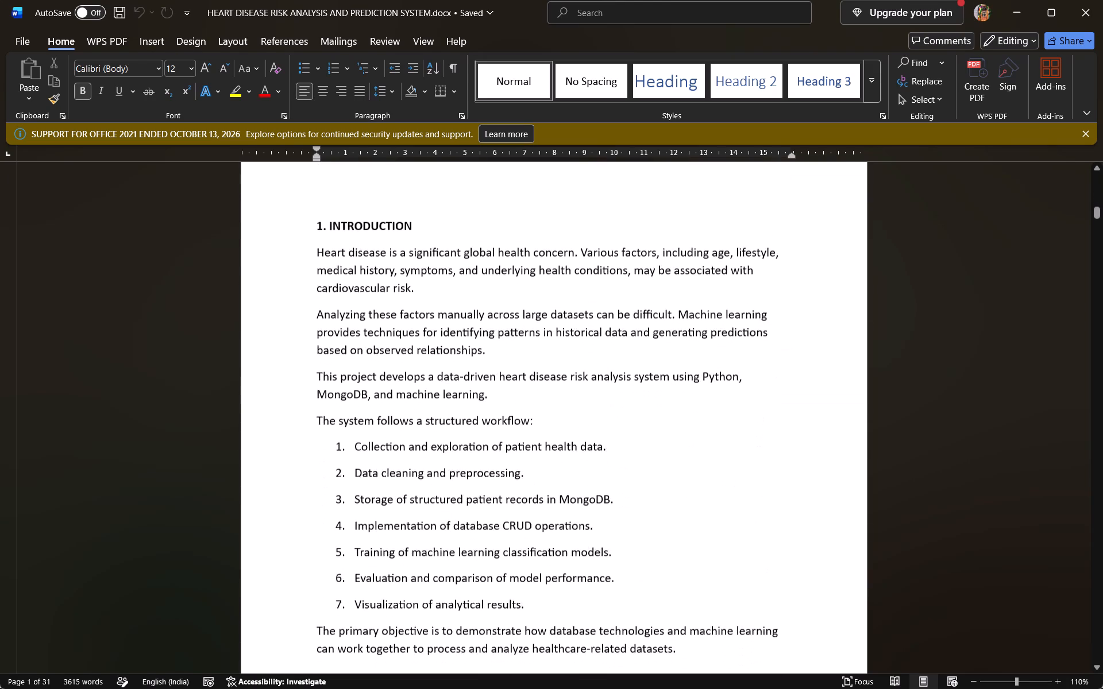
pyautogui.scroll(-20, 467, 312)
pyautogui.scroll(-2, 467, 312)
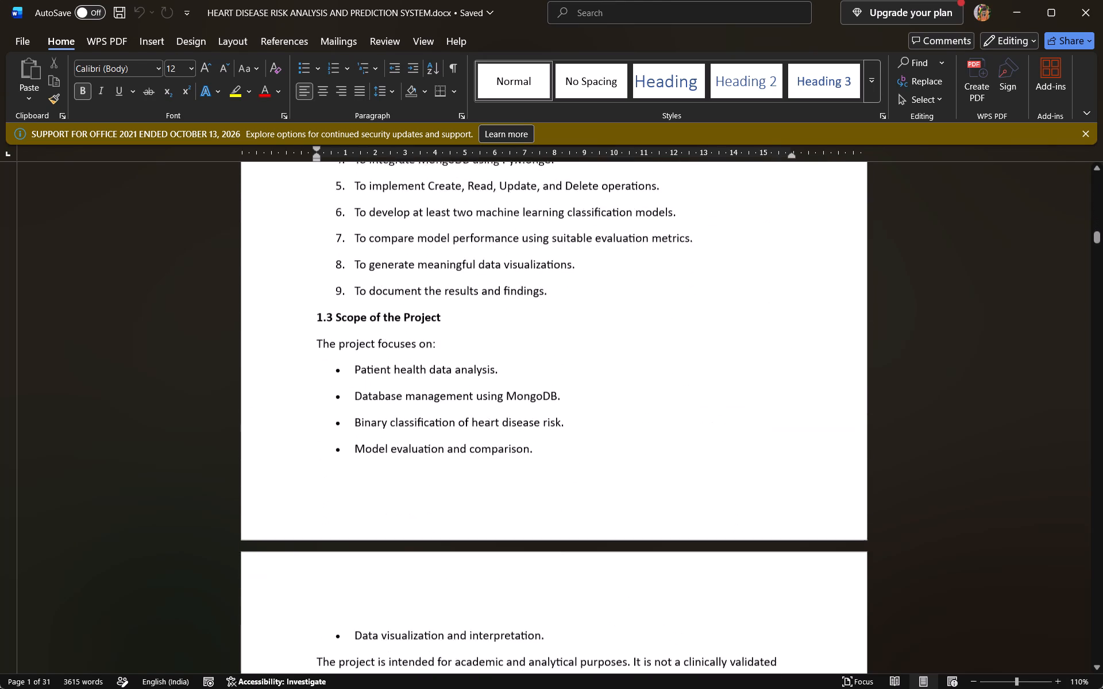
pyautogui.scroll(-17, 464, 307)
pyautogui.scroll(-4, 472, 304)
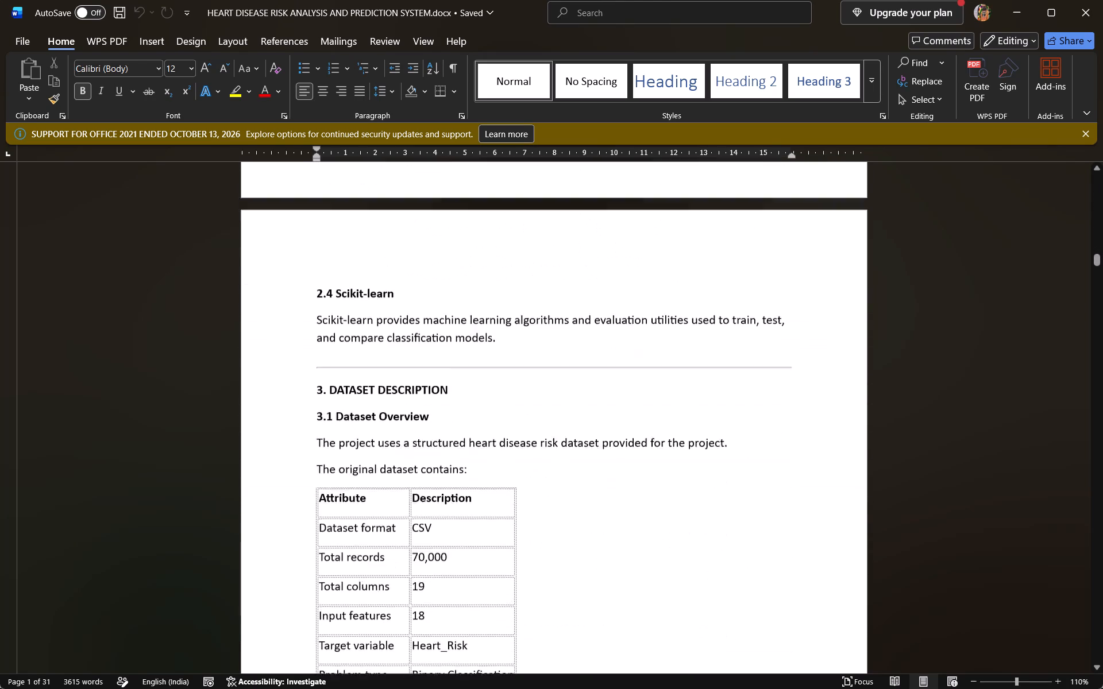
pyautogui.scroll(-18, 472, 304)
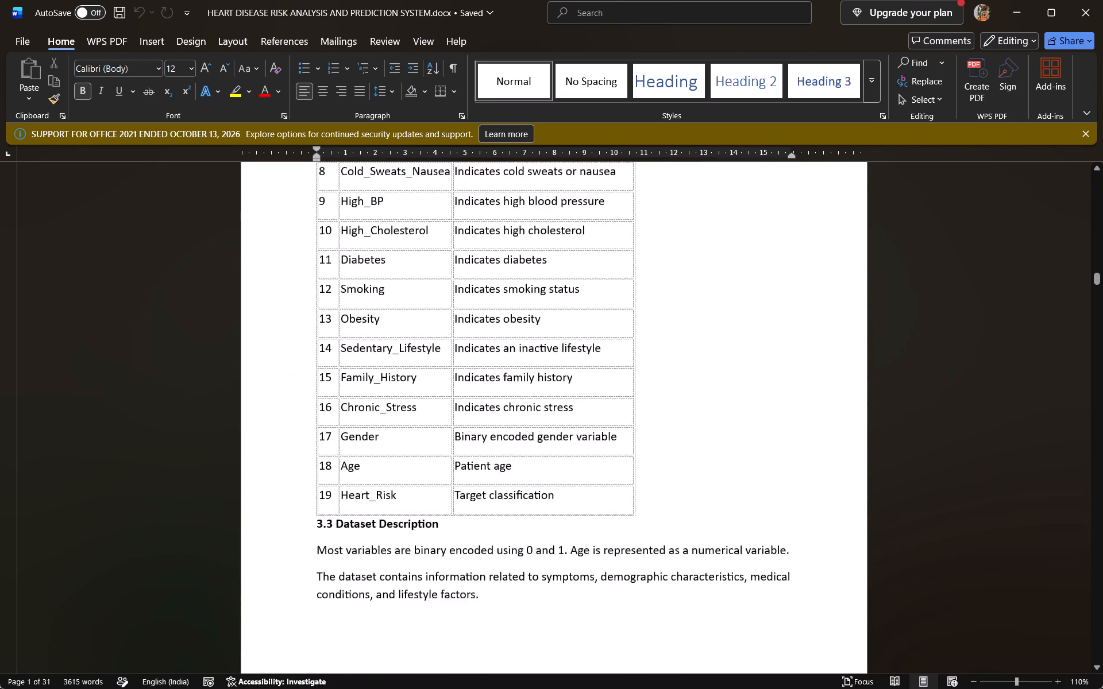
# Review the report's project workflow, folder structure, data exploration figures and duplicate-removal section.
pyautogui.scroll(-16, 464, 303)
pyautogui.scroll(-7, 452, 302)
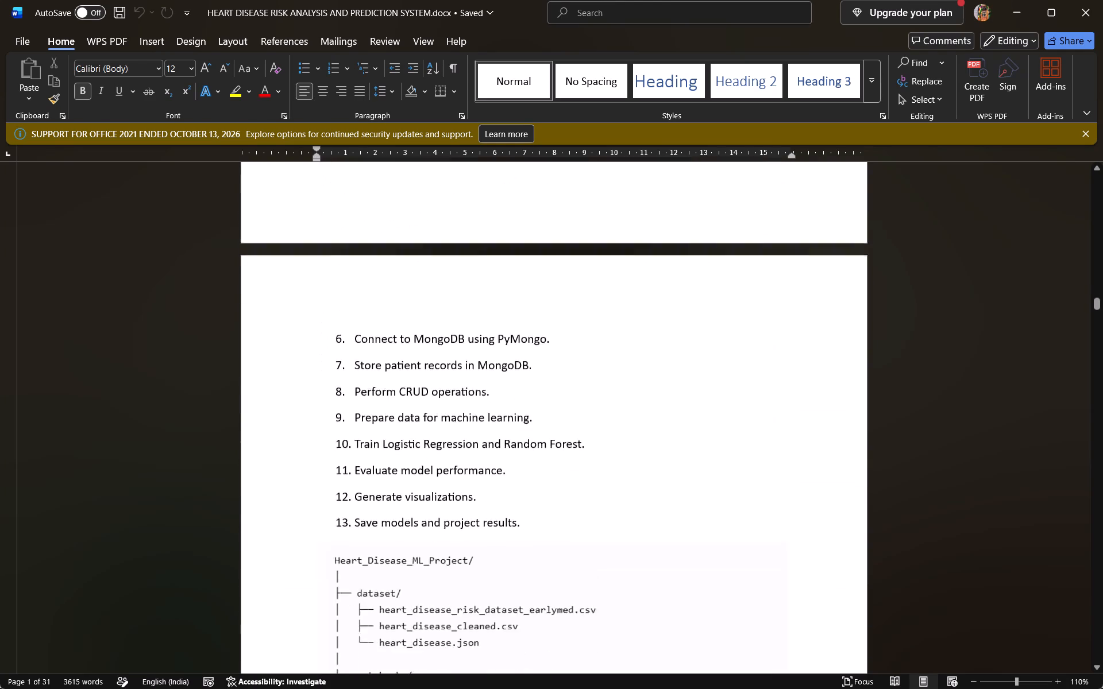
pyautogui.scroll(-18, 449, 300)
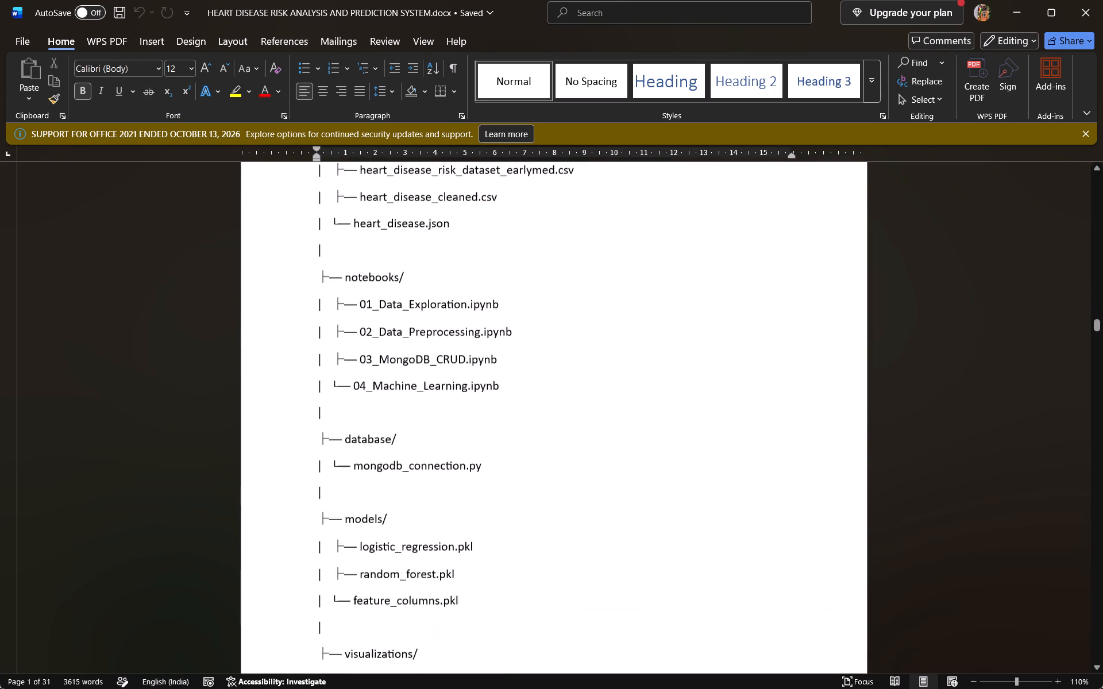
pyautogui.scroll(-19, 445, 280)
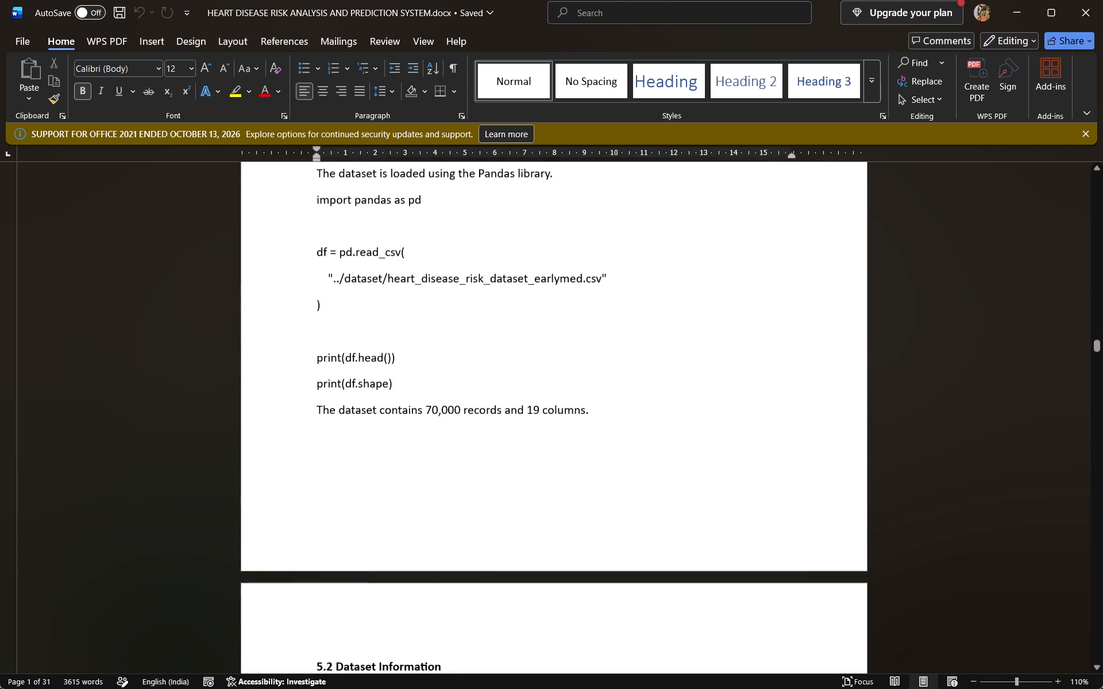
pyautogui.scroll(-20, 453, 262)
pyautogui.scroll(-4, 453, 262)
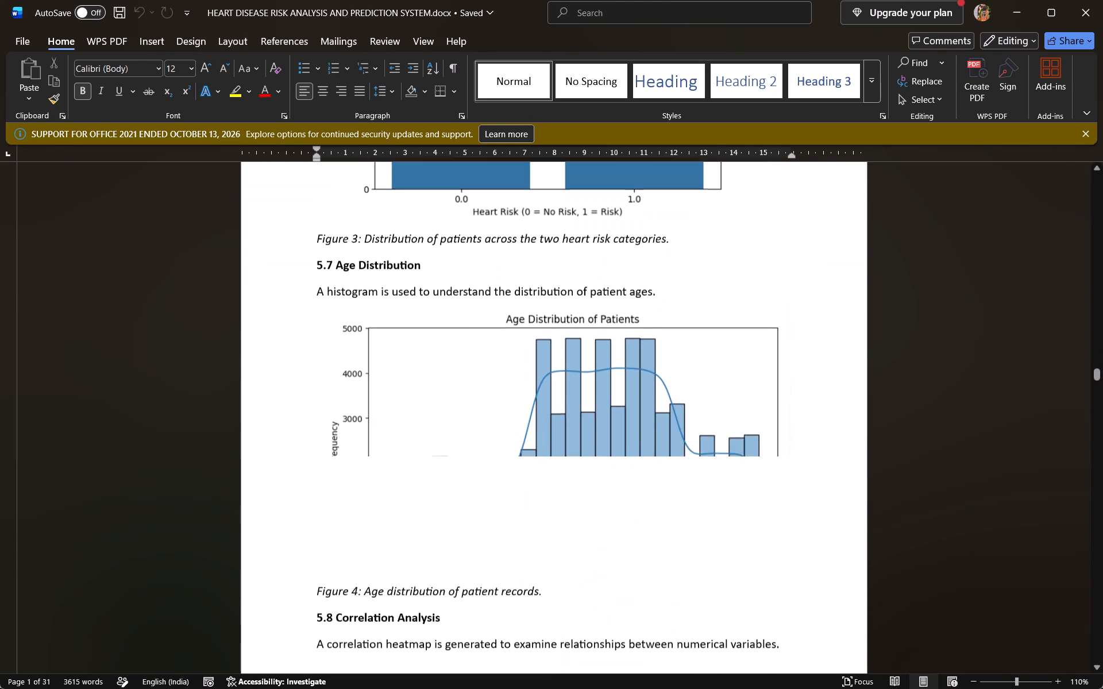
pyautogui.scroll(-20, 452, 260)
pyautogui.scroll(-3, 444, 241)
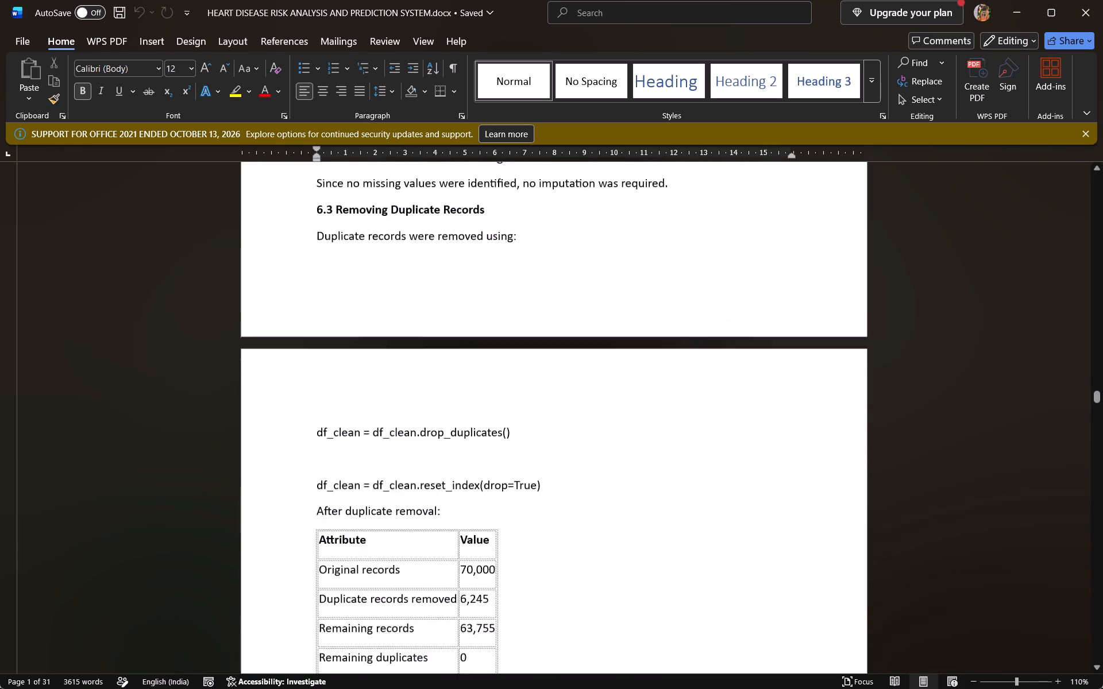
# Review the report's MongoDB connection section, the Figure 7 Compass screenshot and the section 8 CRUD operations.
pyautogui.scroll(-17, 444, 241)
pyautogui.scroll(-4, 444, 234)
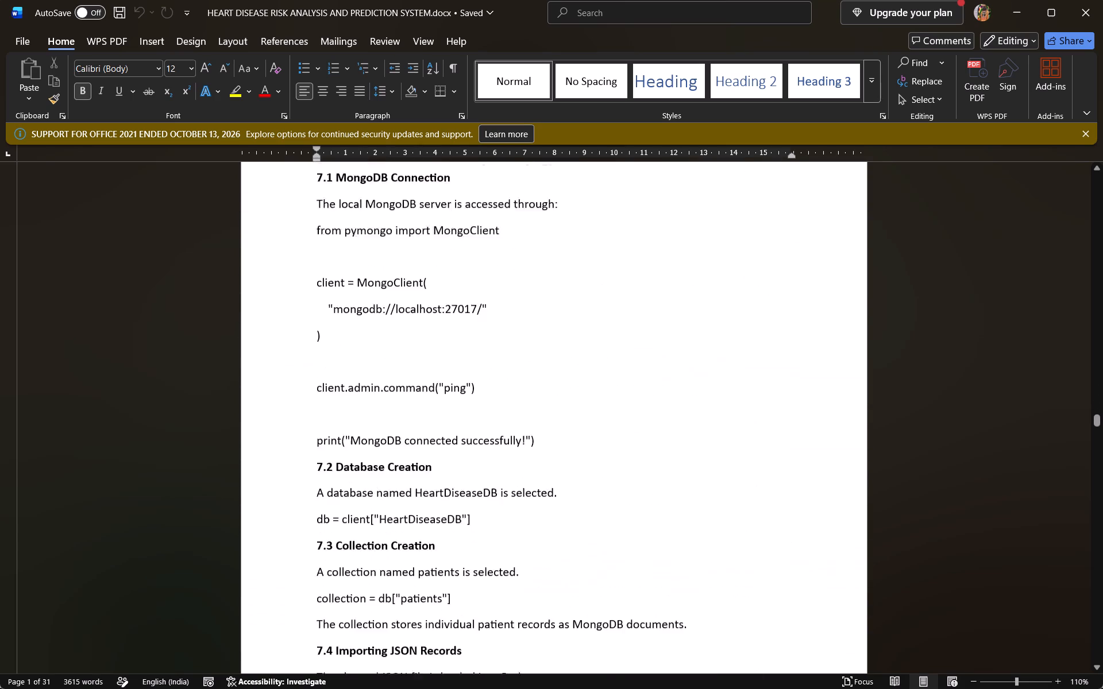
pyautogui.scroll(-19, 444, 235)
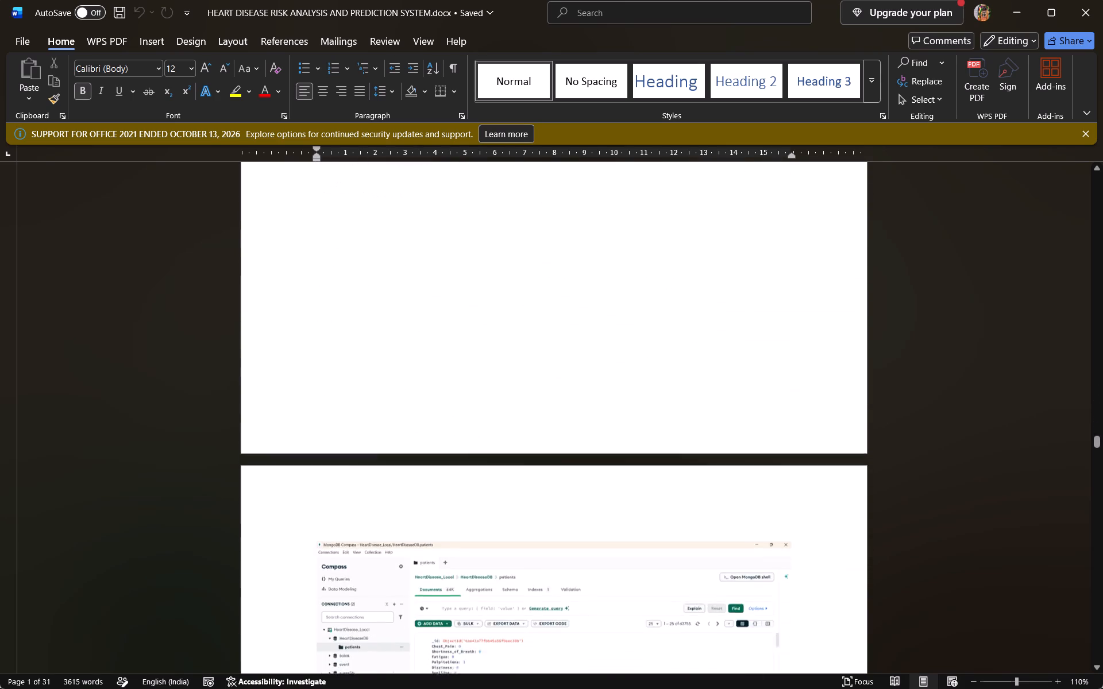
pyautogui.scroll(-8, 444, 235)
pyautogui.scroll(4, 444, 235)
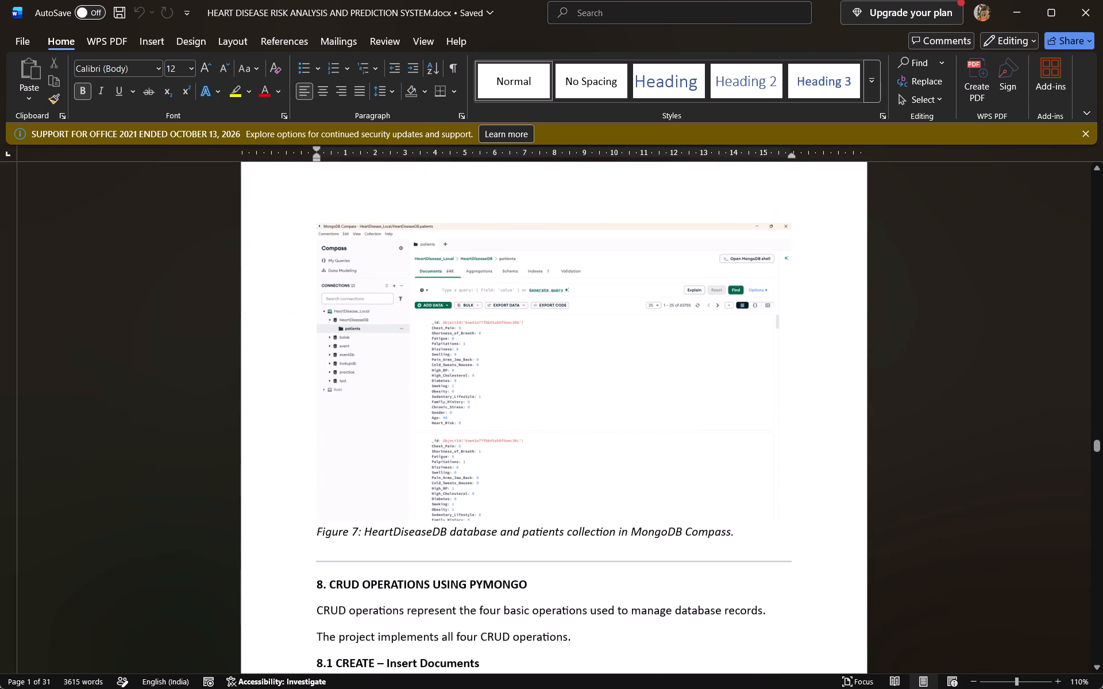
pyautogui.scroll(-6, 457, 321)
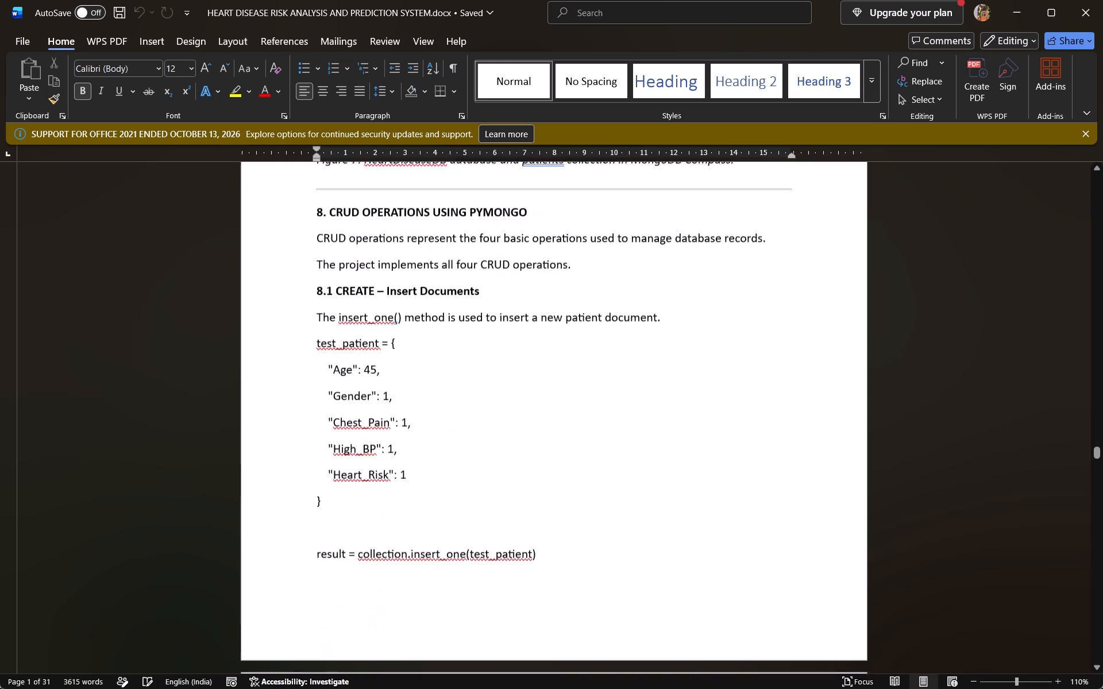
pyautogui.scroll(-10, 449, 316)
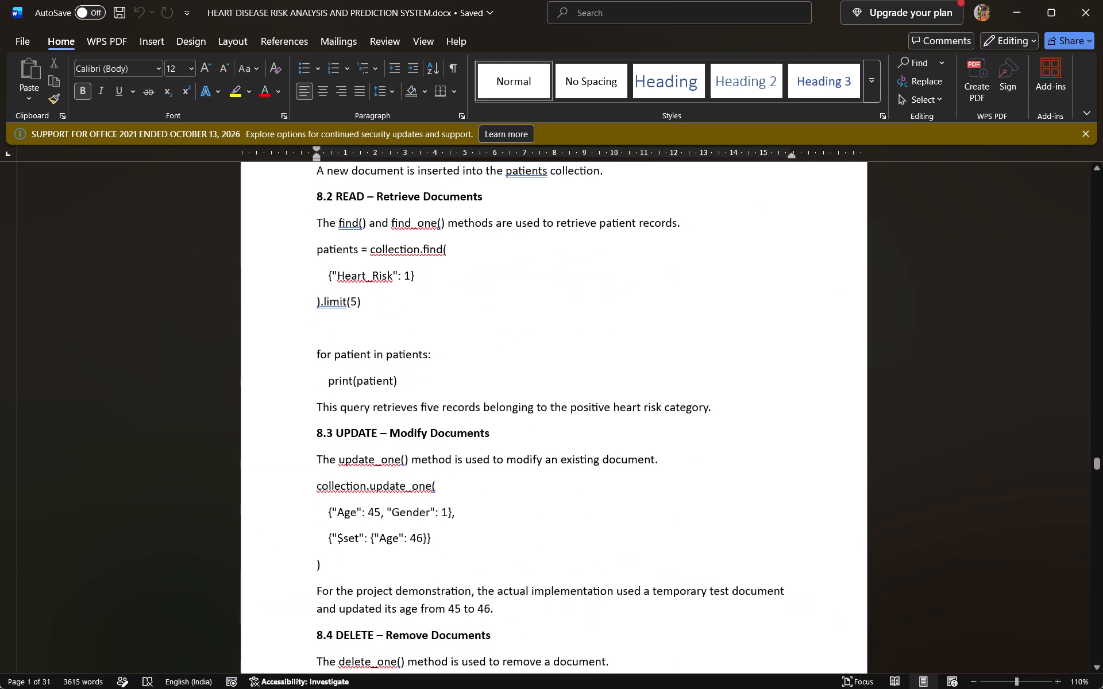
# Review the machine learning sections from 9.1 Problem Type to the model comparison figures and image placeholders 10 to 13.
pyautogui.scroll(-19, 449, 316)
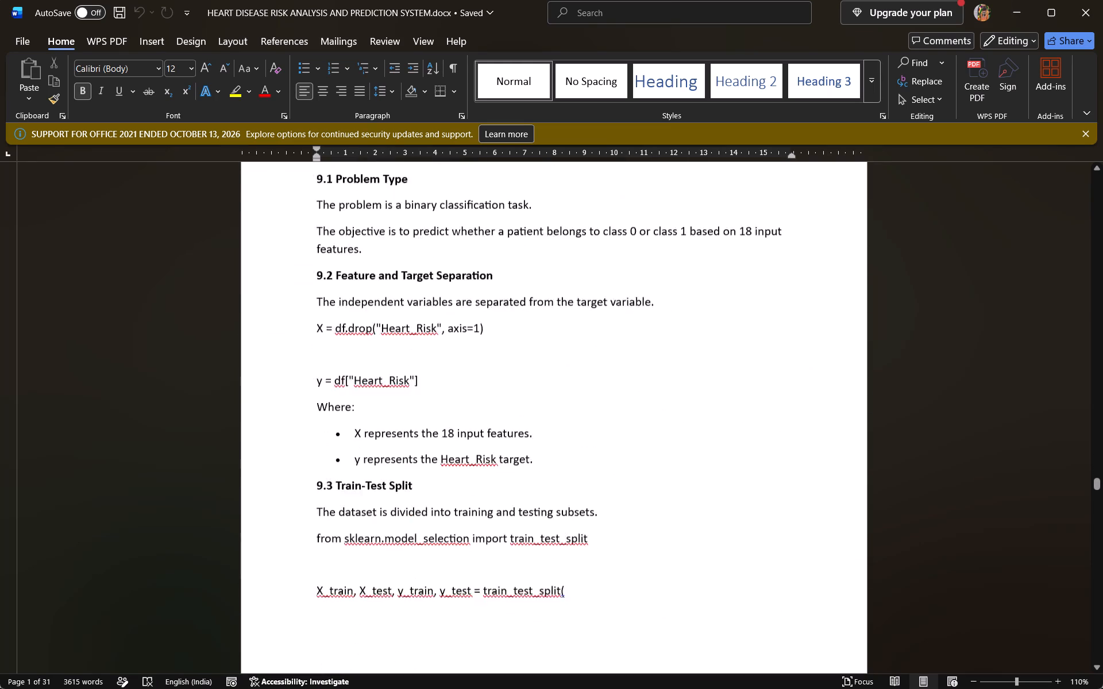
pyautogui.scroll(-16, 449, 316)
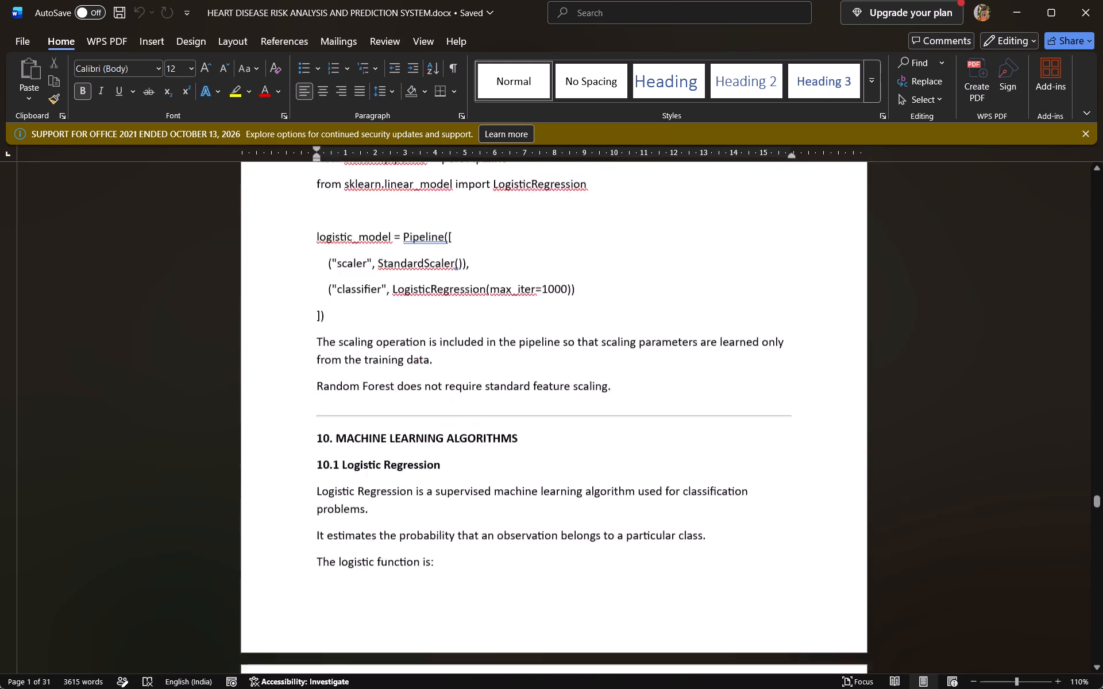
pyautogui.scroll(-16, 448, 321)
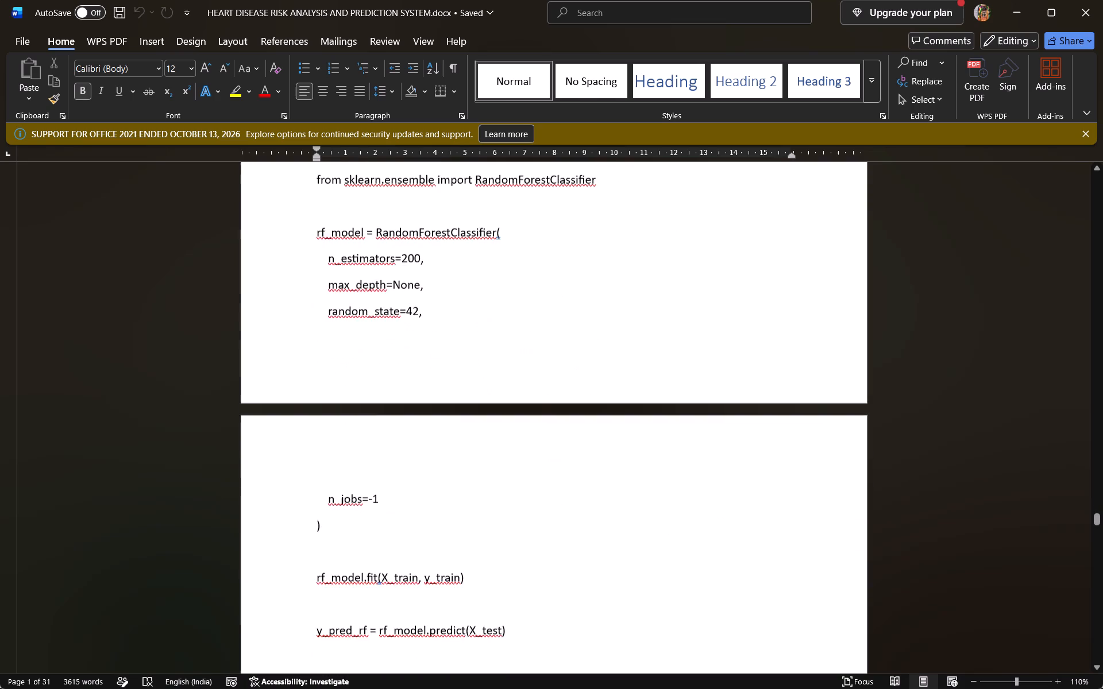
pyautogui.scroll(-18, 458, 318)
pyautogui.scroll(-3, 461, 314)
pyautogui.scroll(-20, 461, 314)
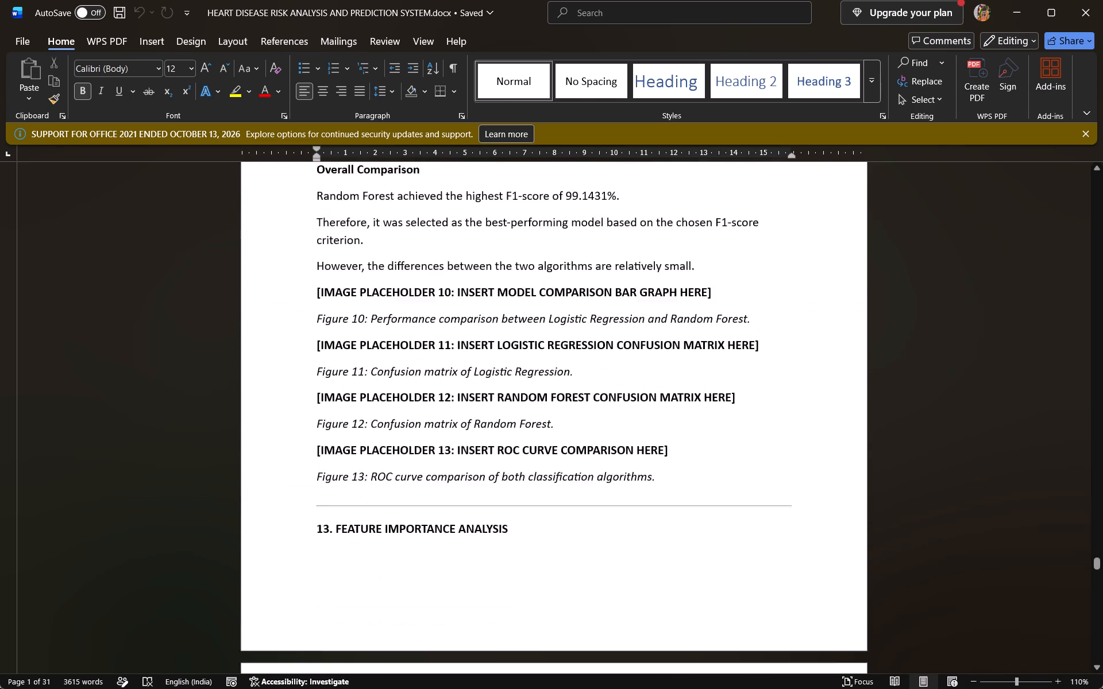
# Review the rest of the report from section 13 Feature Importance Analysis through Appendix A to the final page.
pyautogui.scroll(-16, 461, 314)
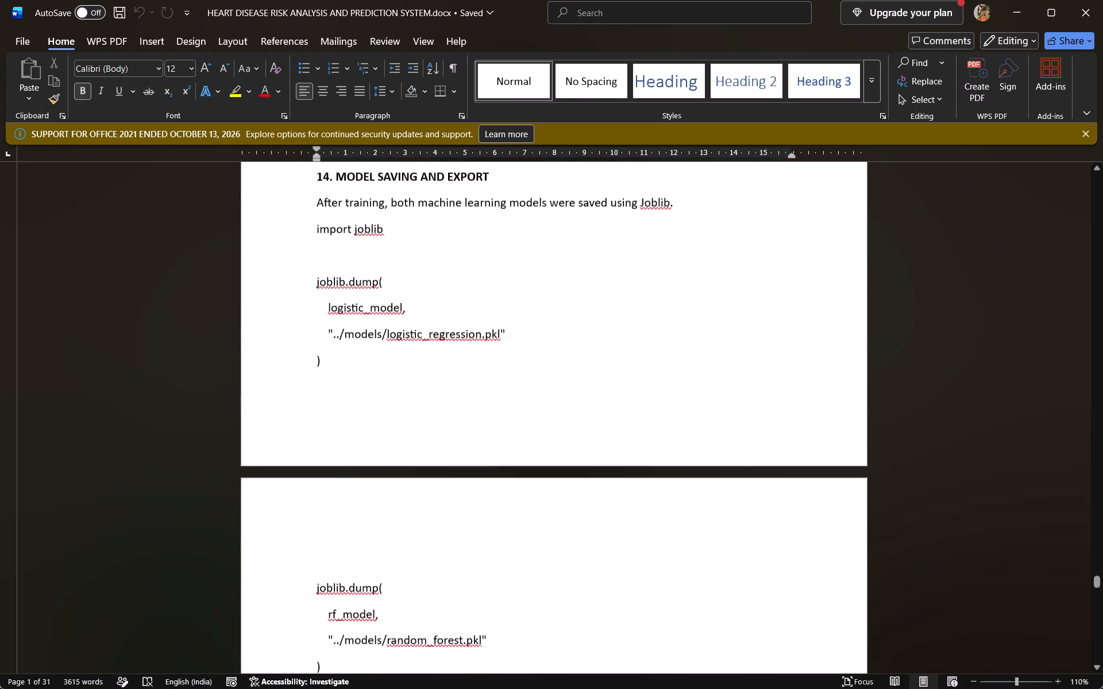
pyautogui.scroll(-8, 456, 308)
pyautogui.scroll(-15, 458, 308)
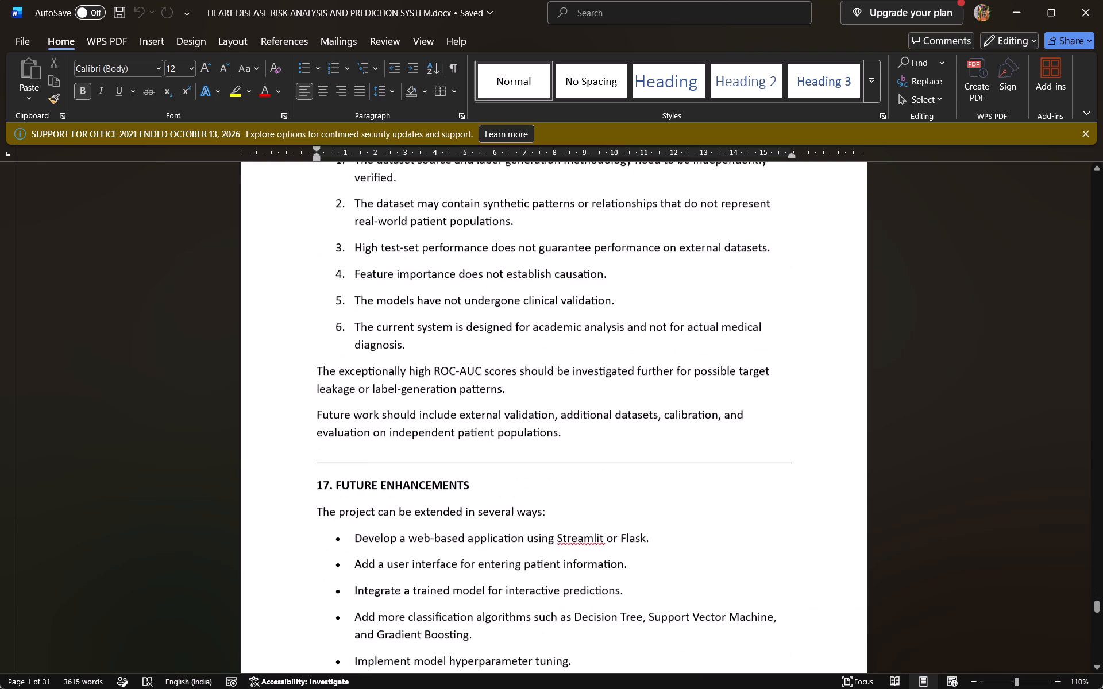
pyautogui.scroll(-18, 458, 312)
pyautogui.scroll(-5, 460, 312)
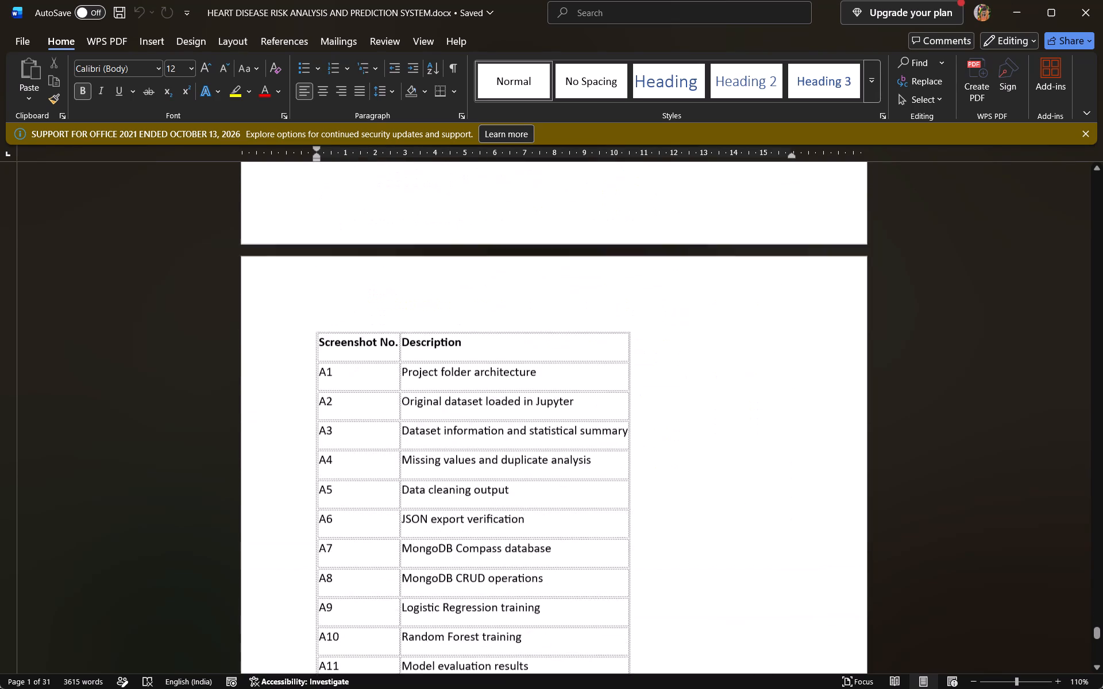
pyautogui.scroll(-17, 462, 330)
pyautogui.scroll(-6, 461, 331)
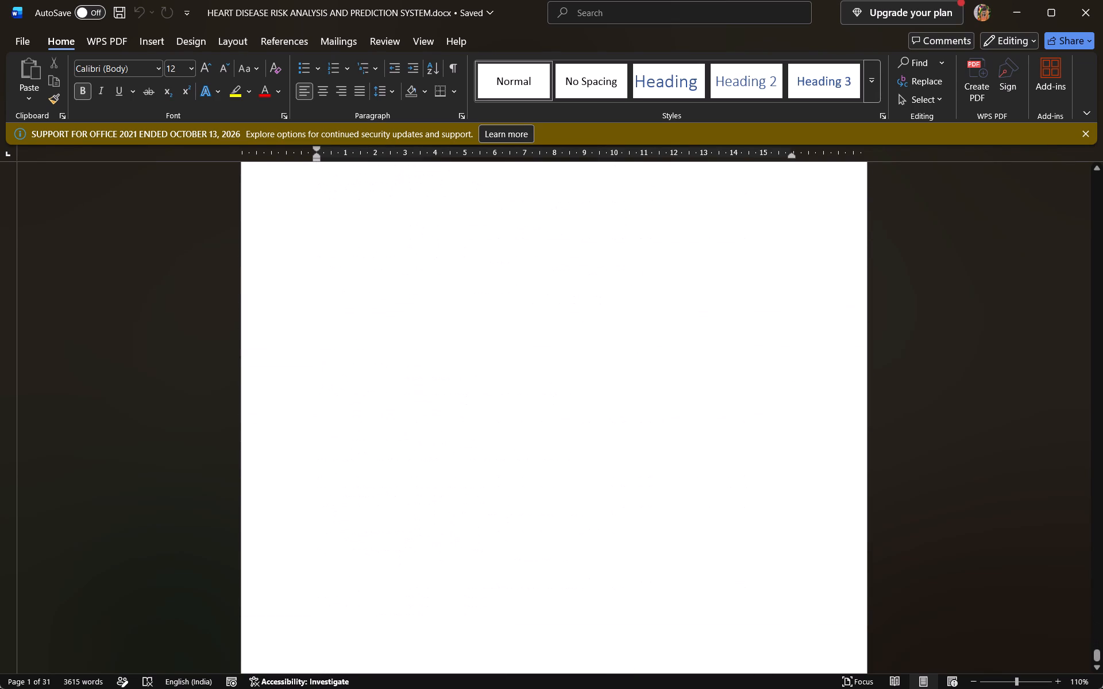
pyautogui.scroll(-9, 461, 331)
# Go back from the end of the report through the appendix, references and conclusion to section 16 Limitations.
pyautogui.scroll(11, 462, 341)
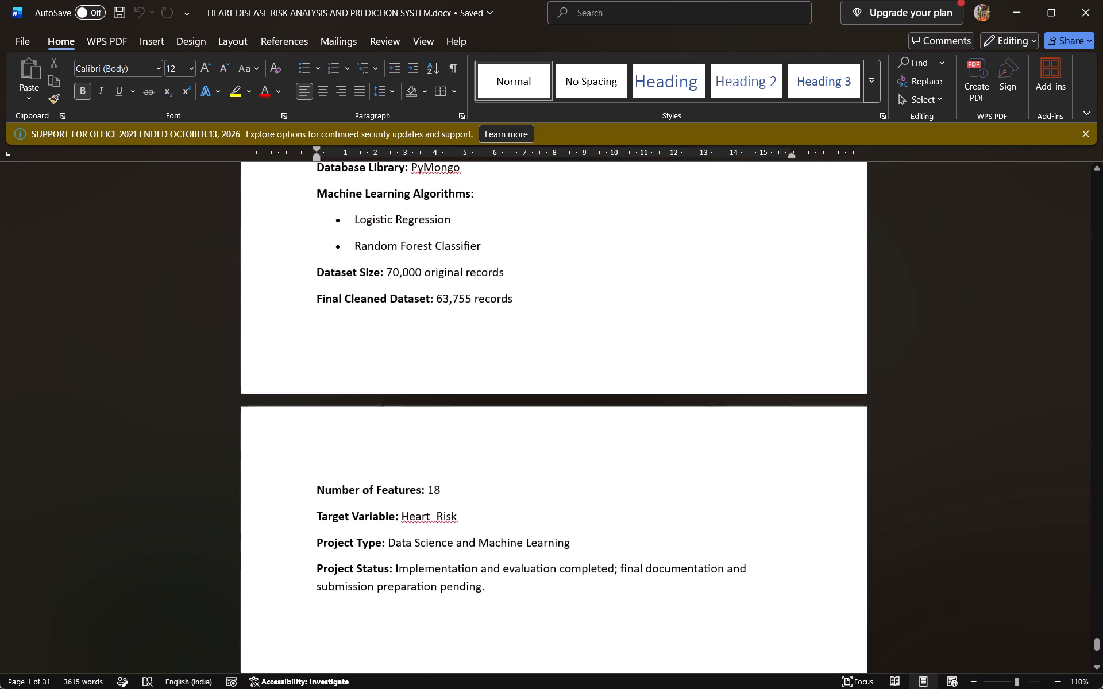
pyautogui.scroll(5, 467, 343)
pyautogui.scroll(3, 503, 311)
pyautogui.scroll(7, 494, 378)
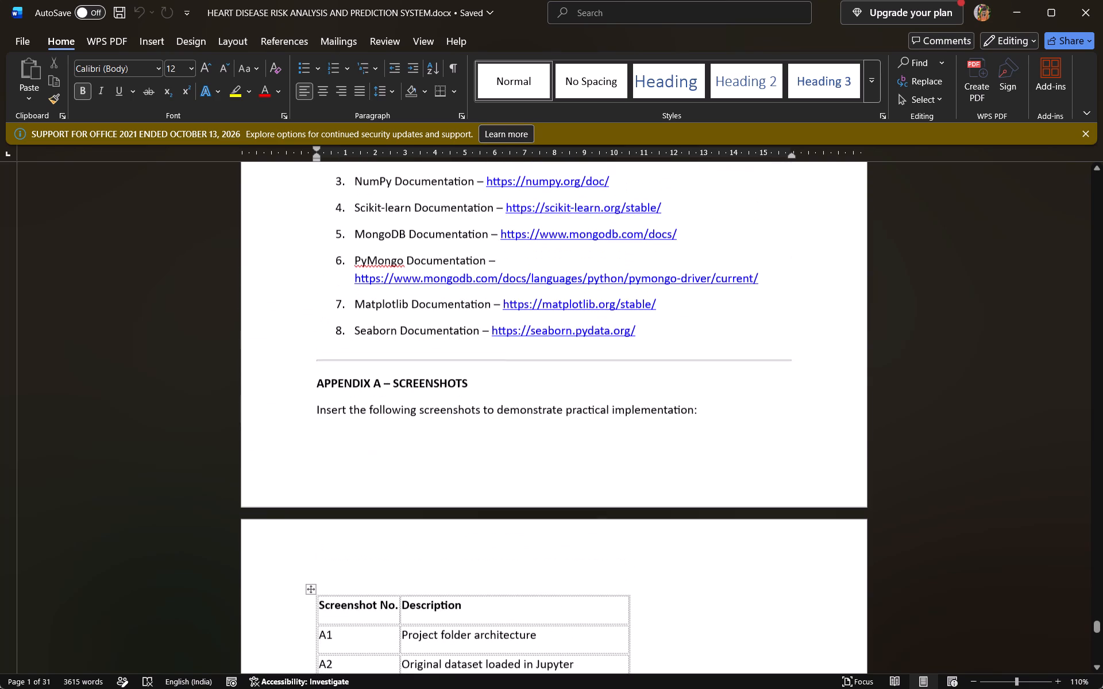
pyautogui.scroll(7, 496, 352)
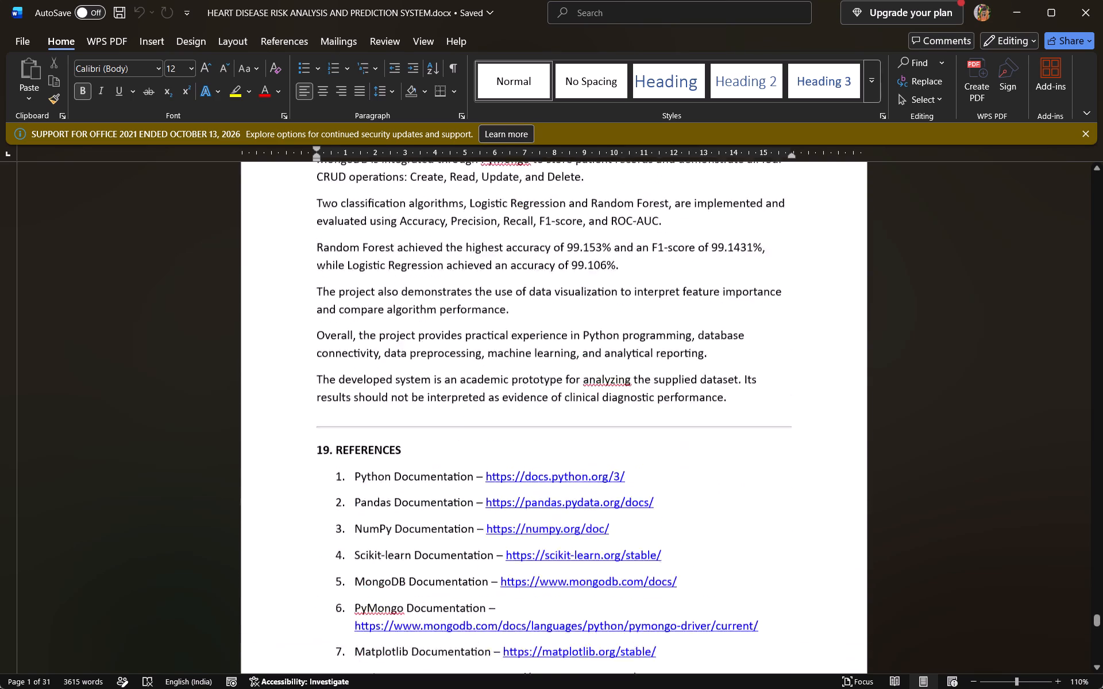
pyautogui.scroll(12, 496, 352)
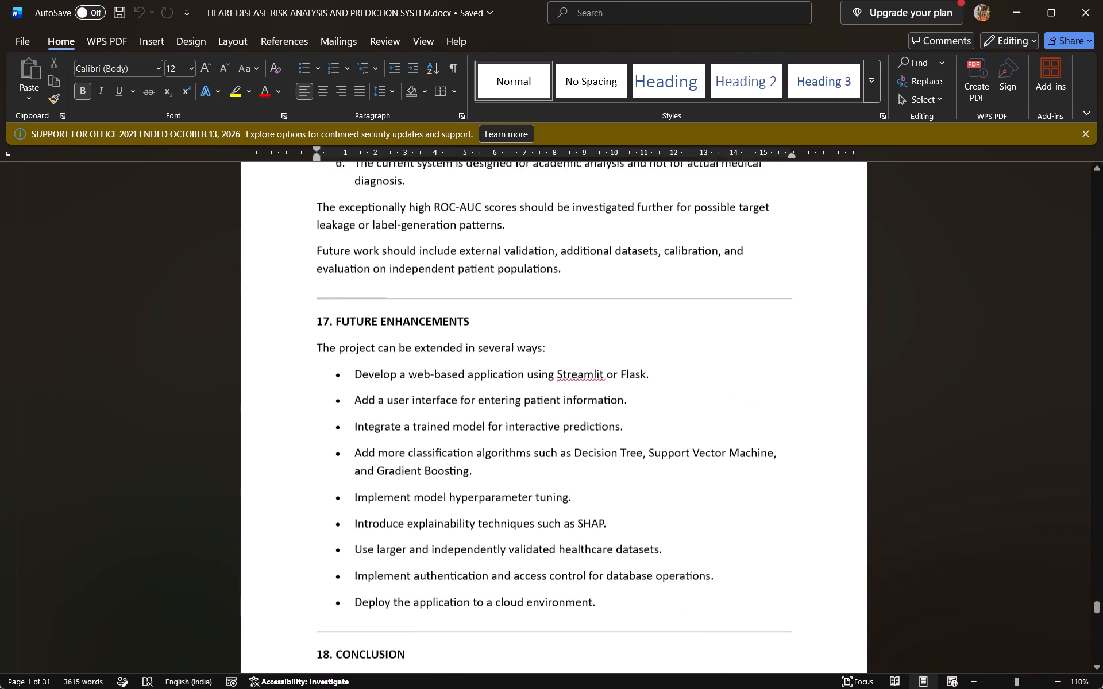
pyautogui.scroll(3, 496, 352)
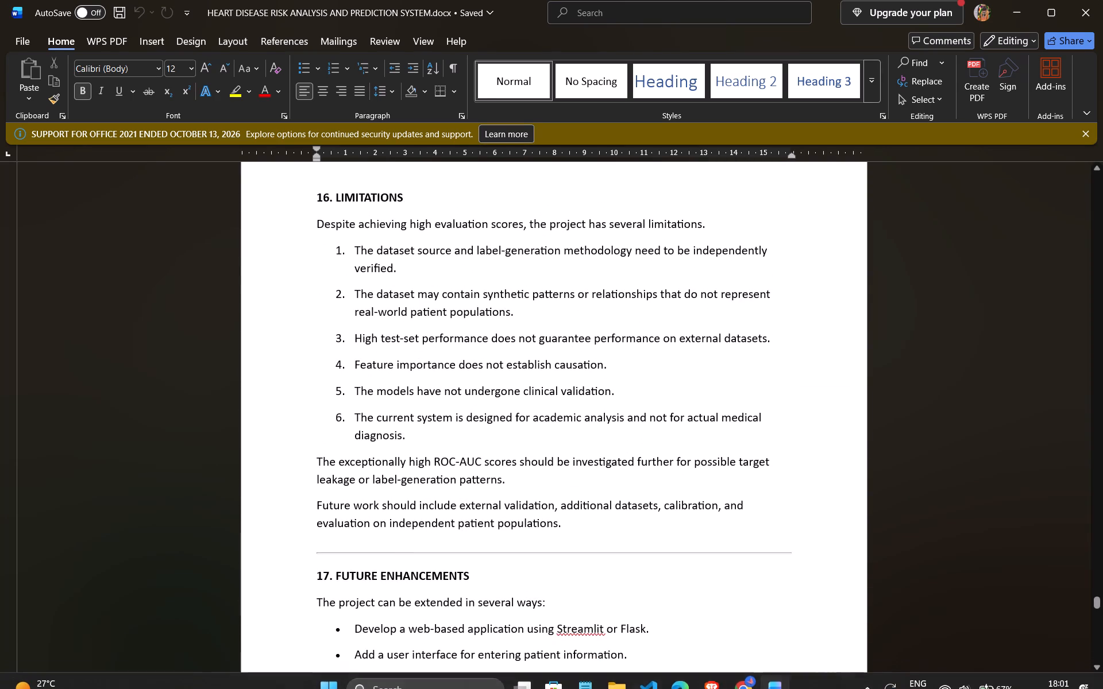
# Go back through the report from section 16 Limitations past Key Findings and Model Saving to section 13 Feature Importance Analysis.
pyautogui.scroll(8, 476, 419)
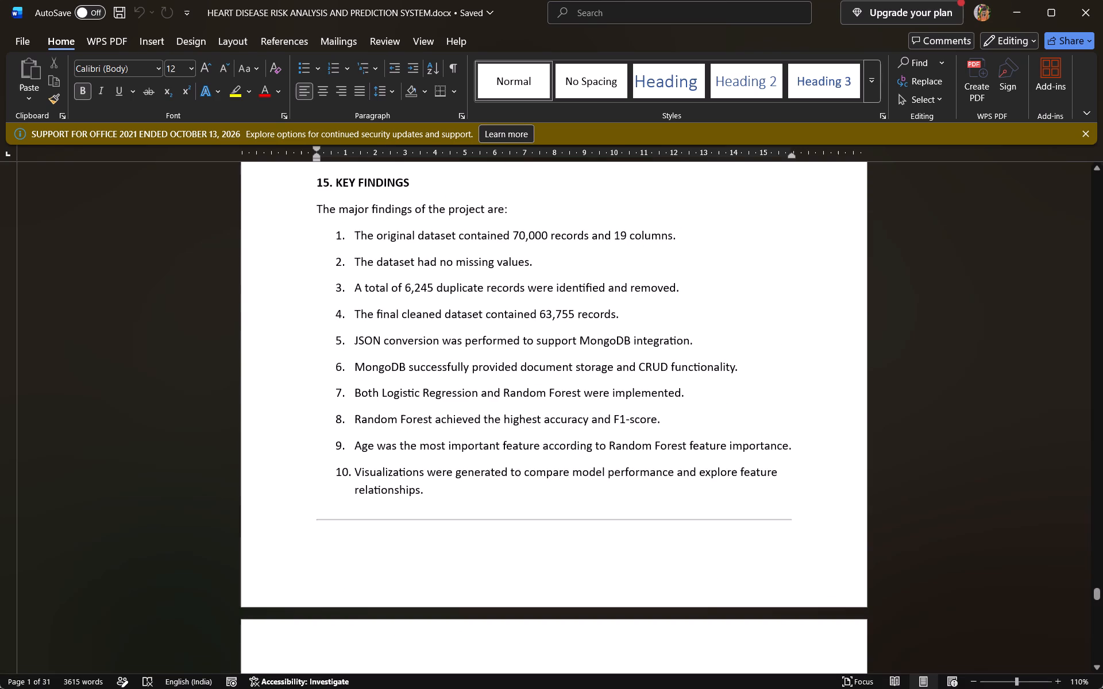
pyautogui.scroll(3, 276, 364)
pyautogui.scroll(3, 485, 399)
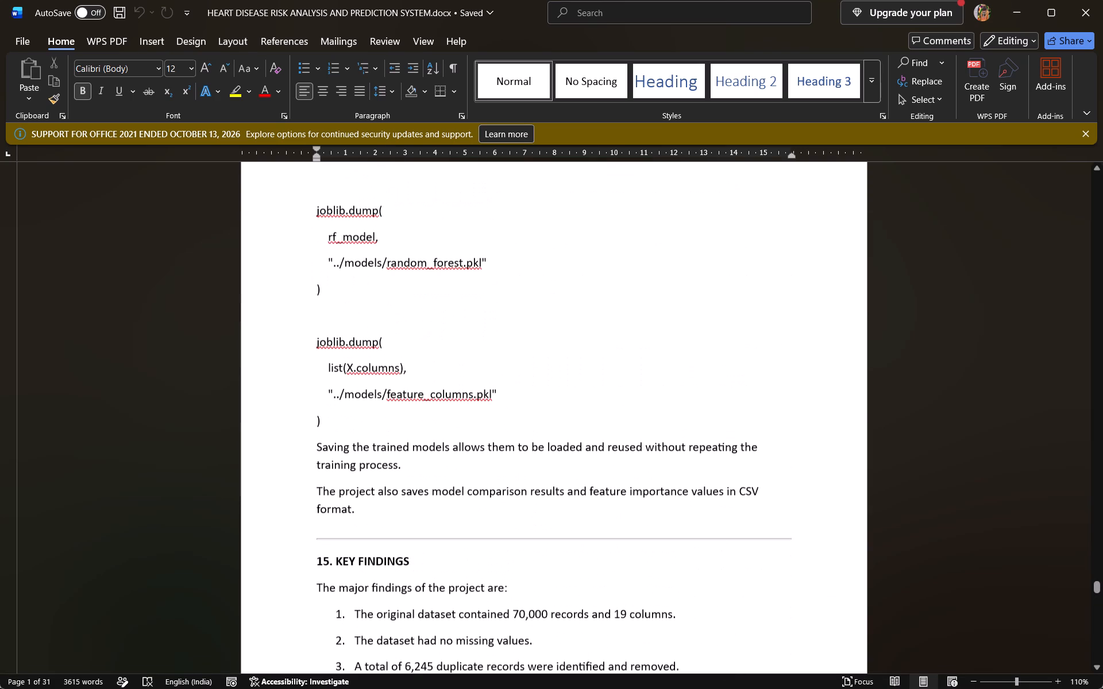
pyautogui.scroll(2, 481, 406)
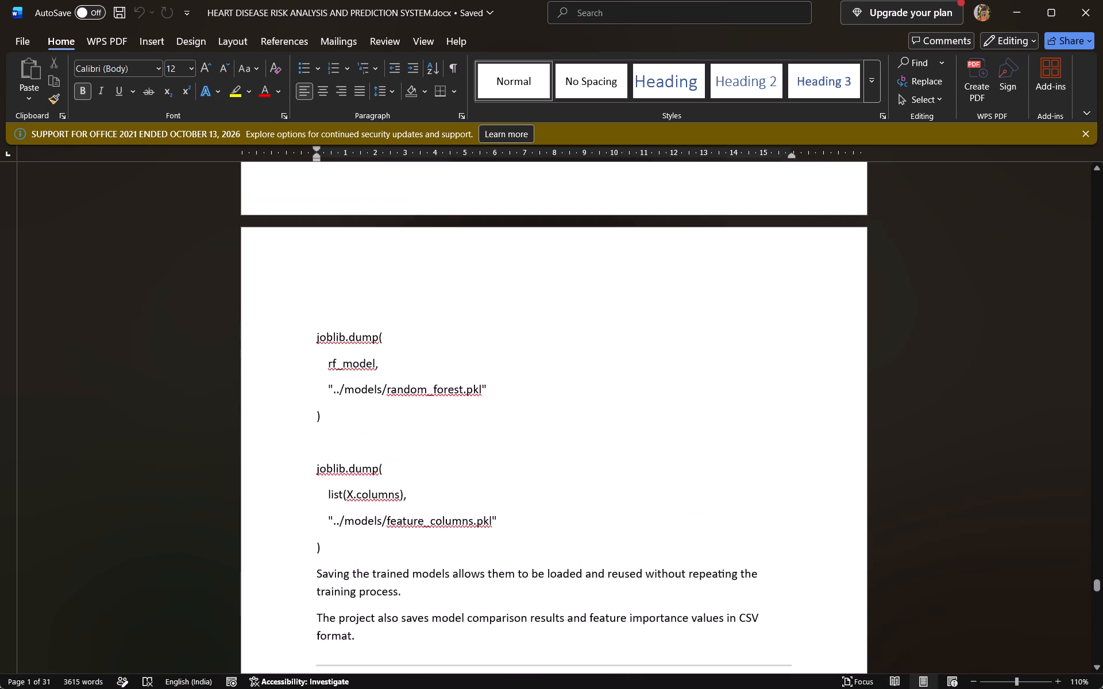
pyautogui.scroll(3, 481, 406)
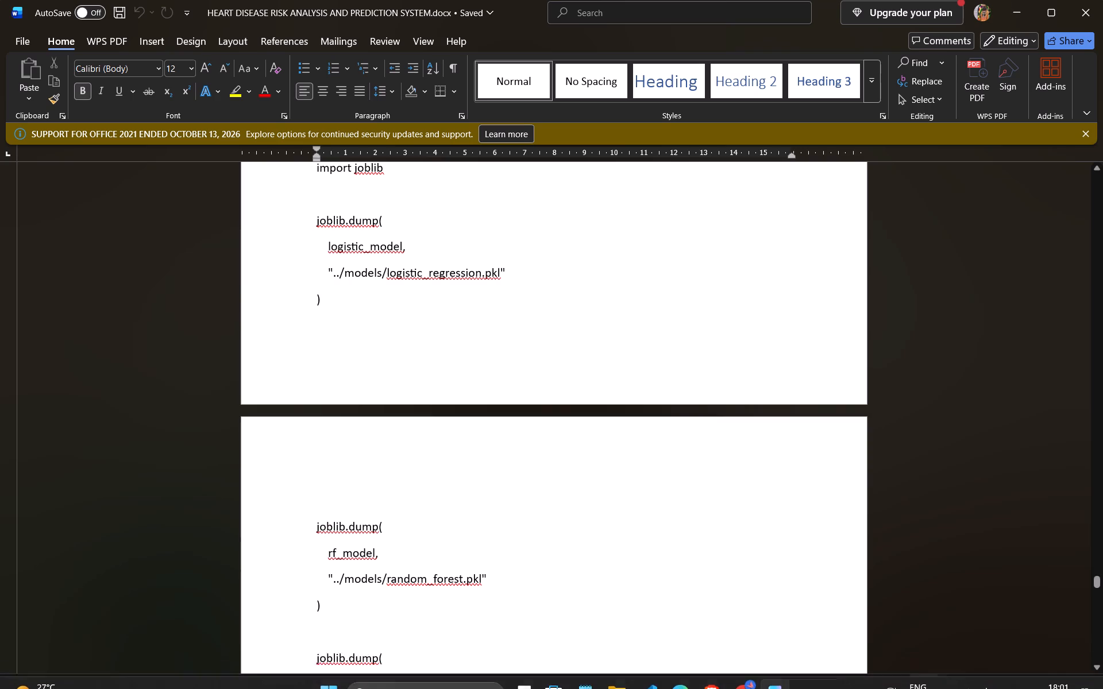
pyautogui.scroll(8, 448, 244)
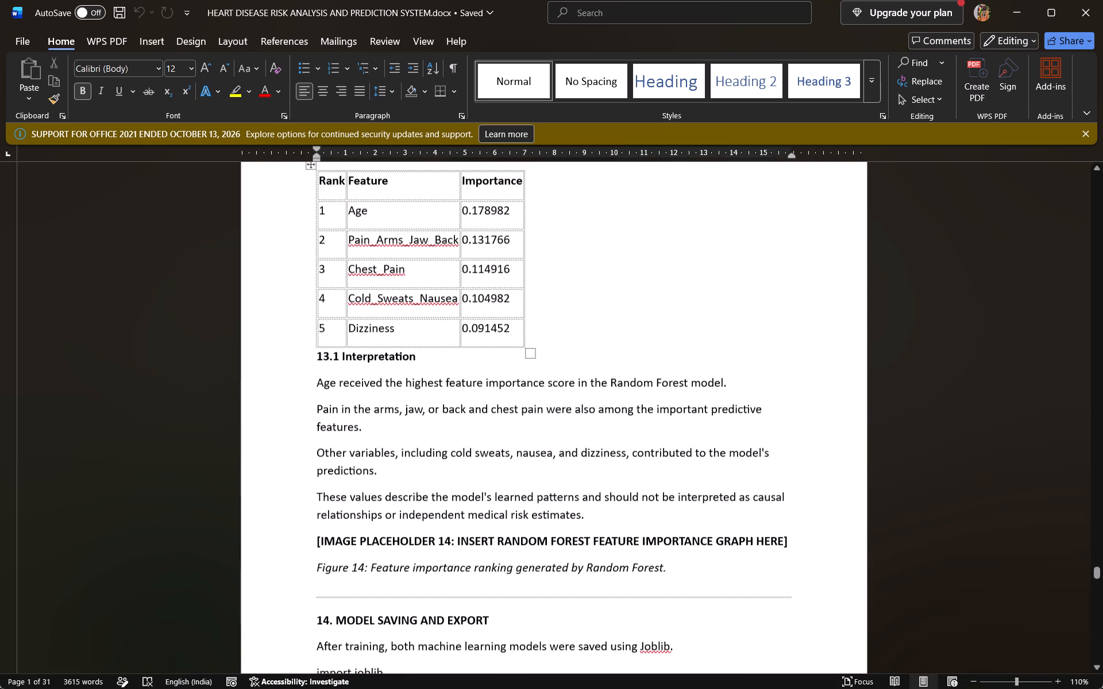
pyautogui.scroll(2, 433, 342)
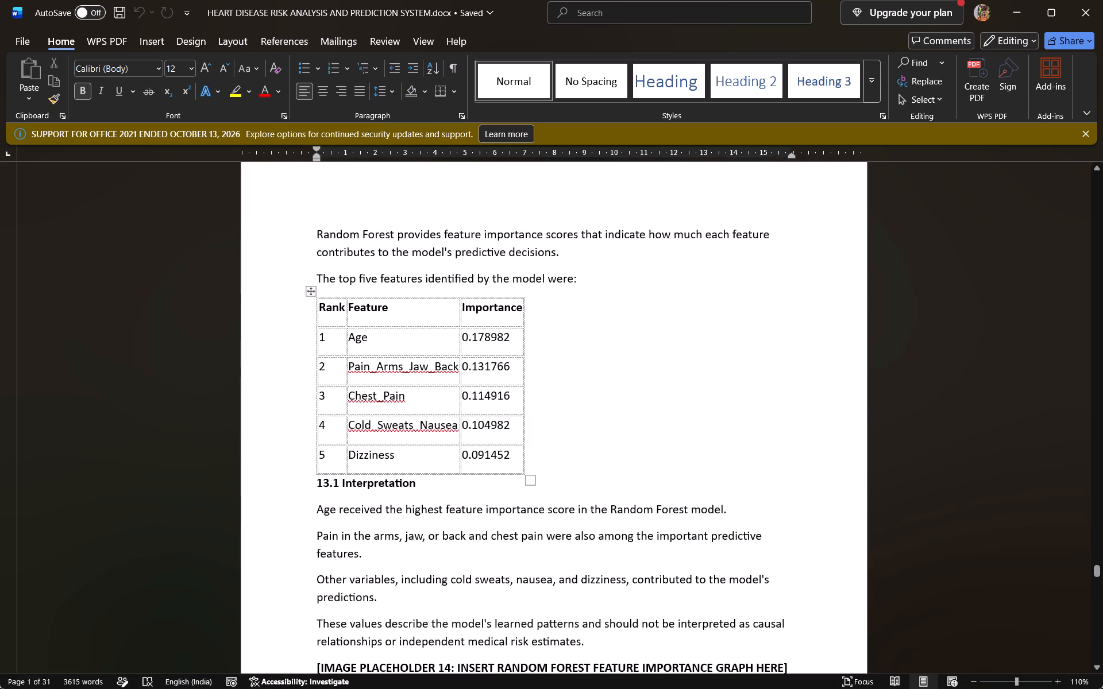
pyautogui.scroll(4, 442, 324)
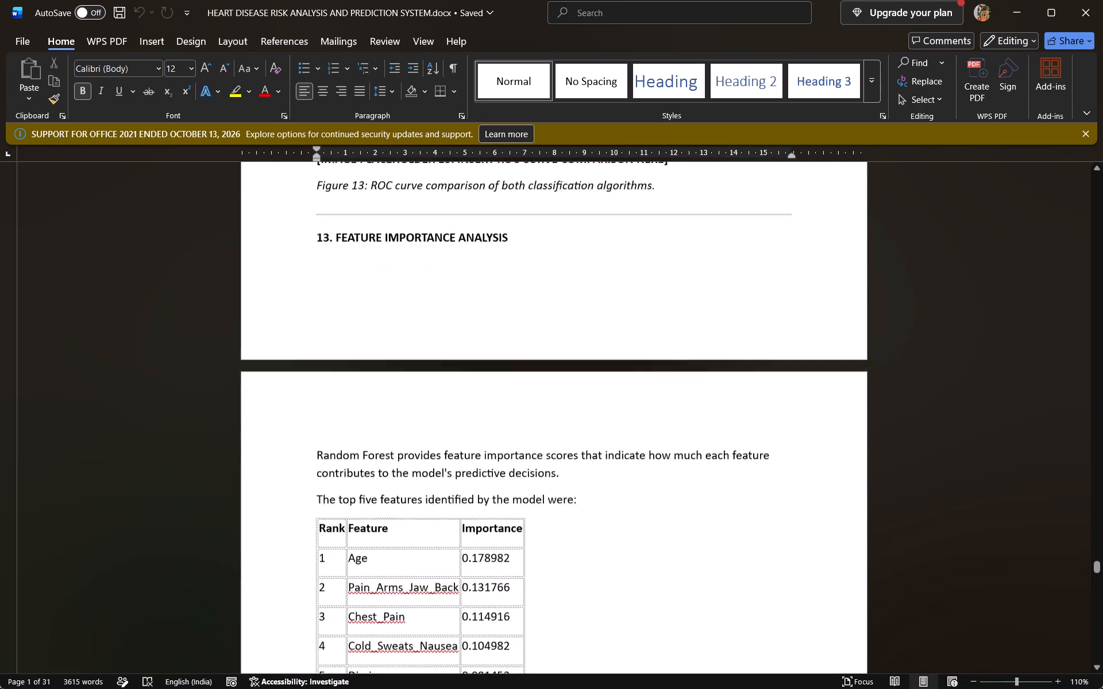
# Review image placeholders 10 to 13, the section 12 model comparison and the section 11 evaluation metrics in reverse order.
pyautogui.scroll(7, 431, 322)
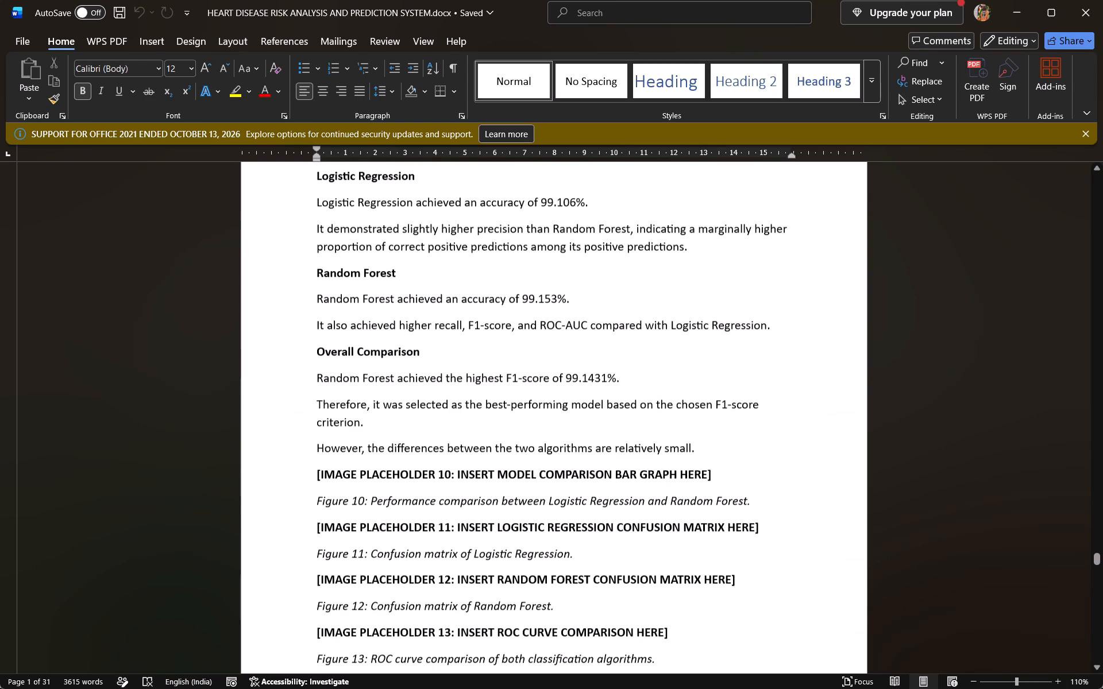
pyautogui.scroll(10, 438, 315)
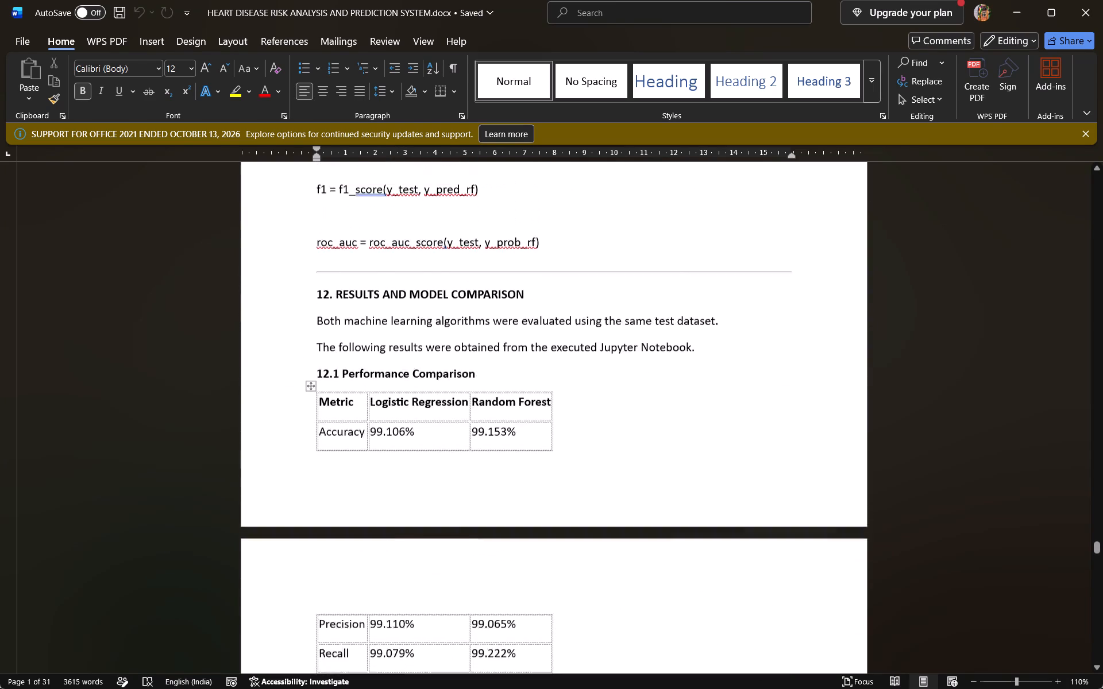
pyautogui.scroll(17, 438, 315)
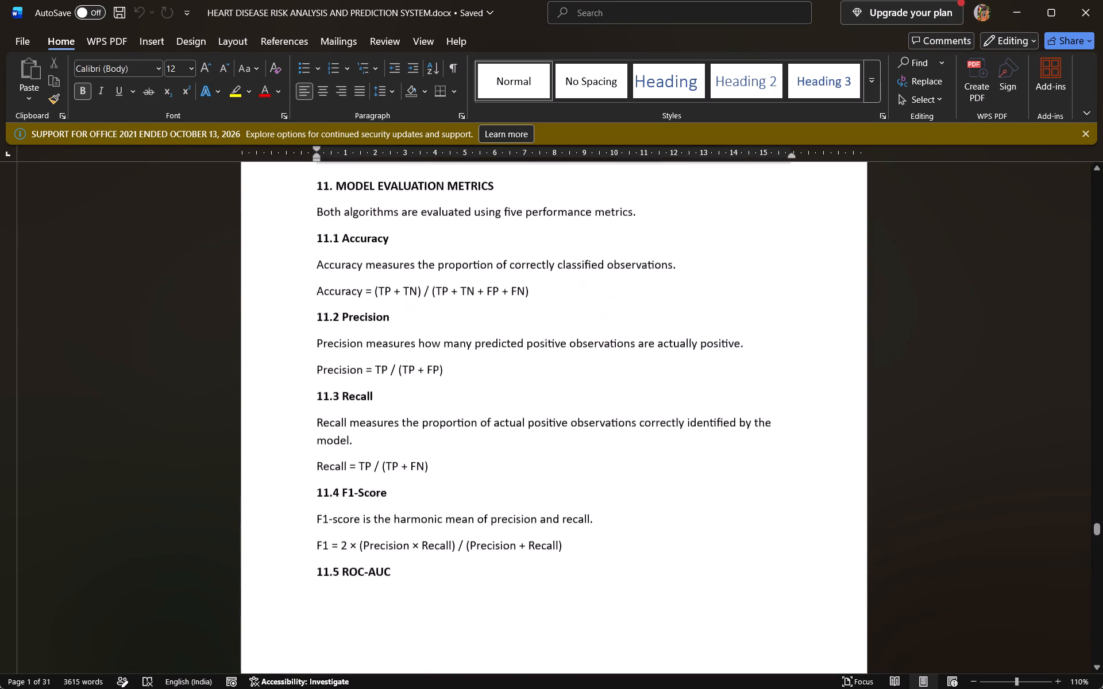
# Go back through the section 10 machine learning algorithms and feature scaling to section 9.3 Train-Test Split.
pyautogui.scroll(8, 448, 312)
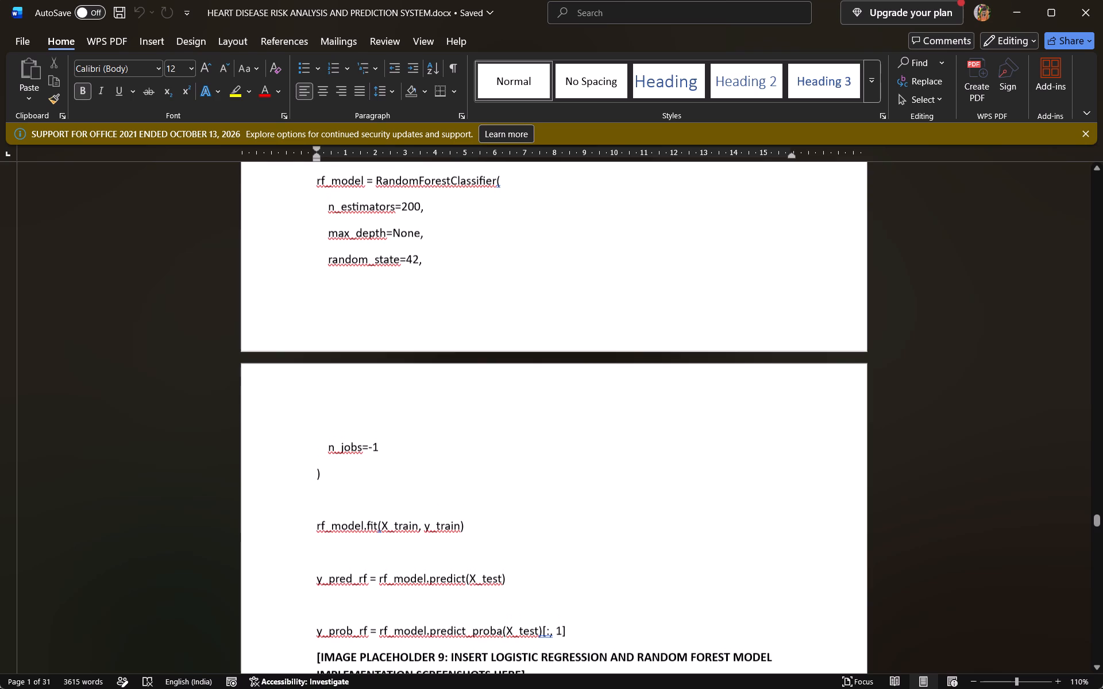
pyautogui.scroll(4, 456, 335)
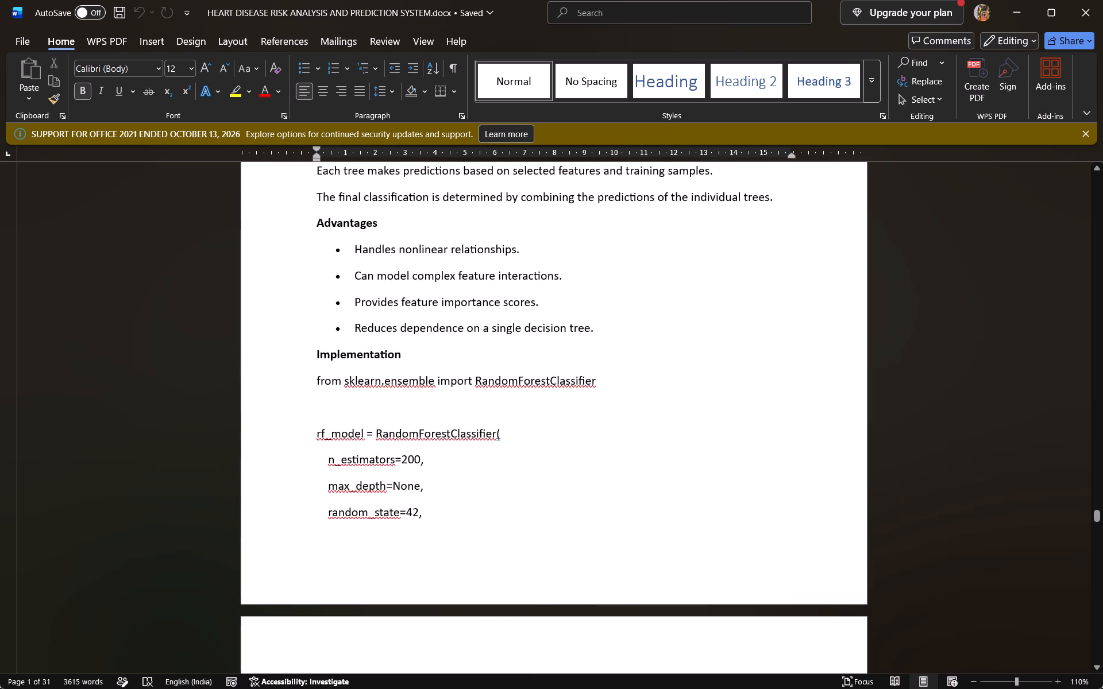
pyautogui.scroll(7, 454, 339)
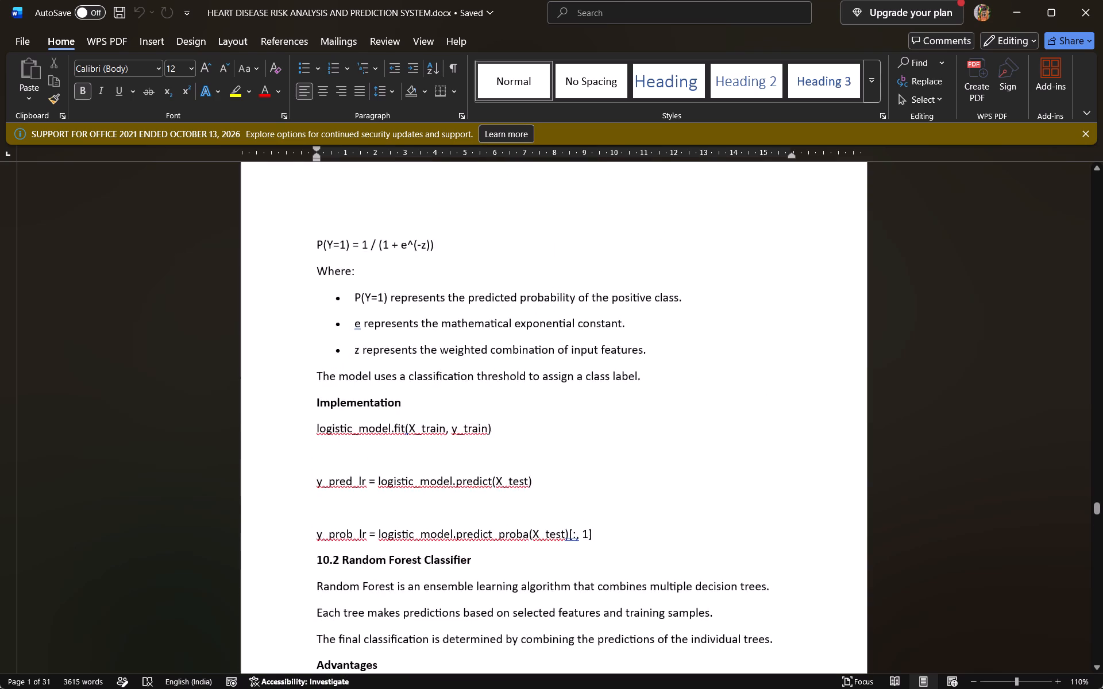
pyautogui.scroll(7, 457, 338)
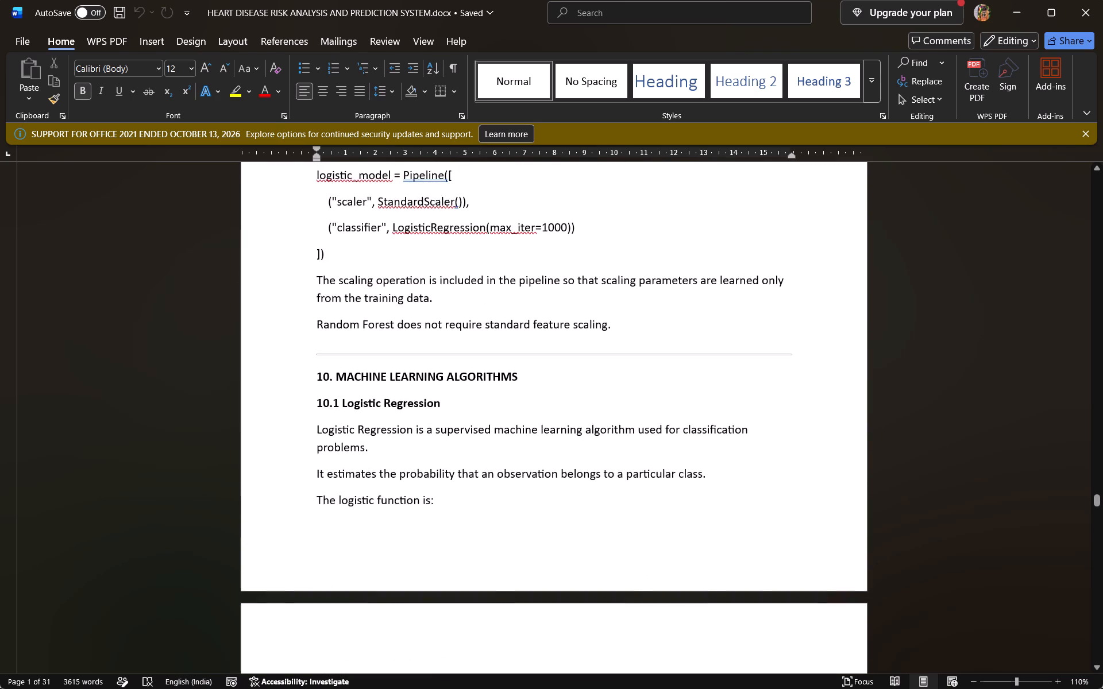
pyautogui.scroll(13, 457, 338)
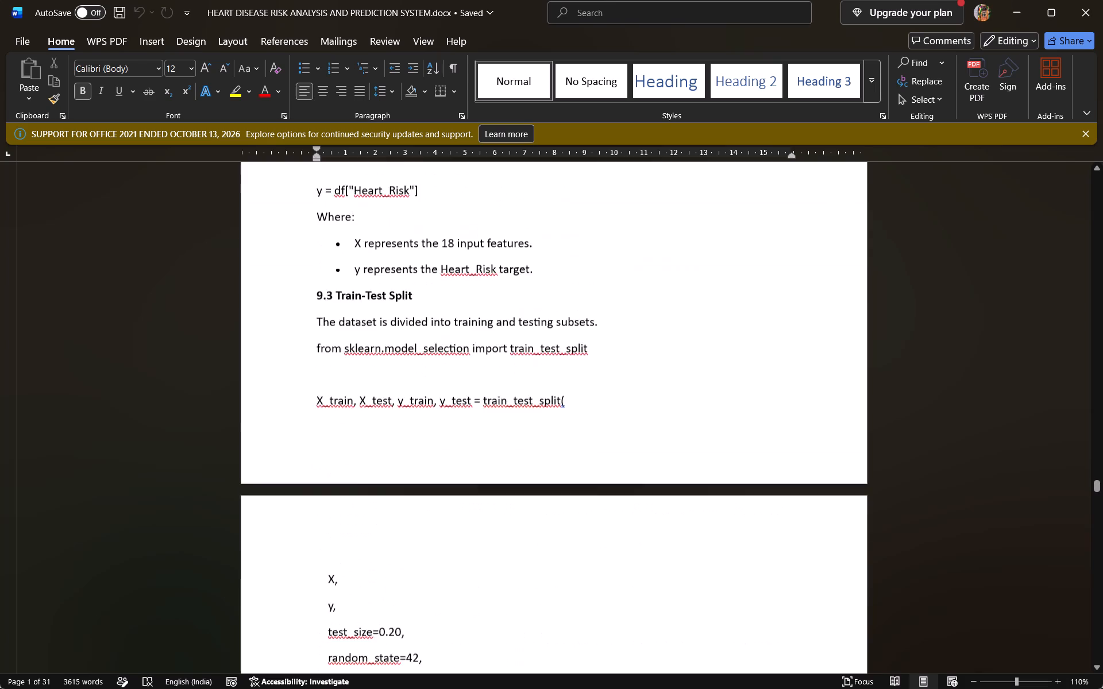
# Go back through the section 8 CRUD operations and check the MongoDB Compass screenshot in Figure 7.
pyautogui.scroll(16, 457, 336)
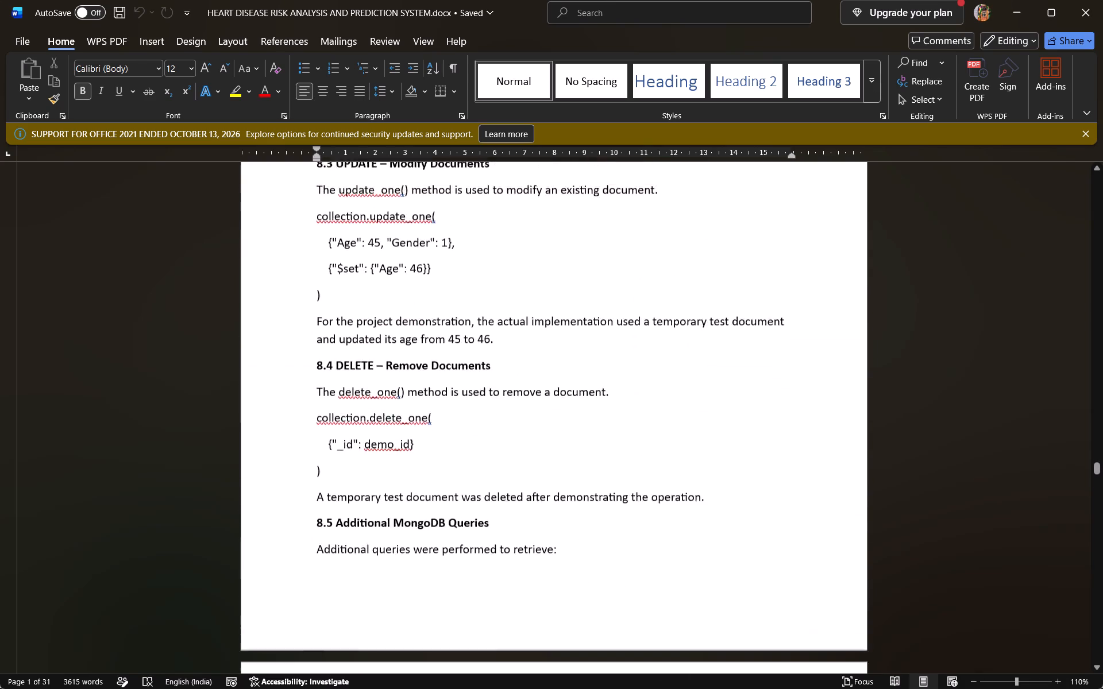
pyautogui.scroll(13, 456, 334)
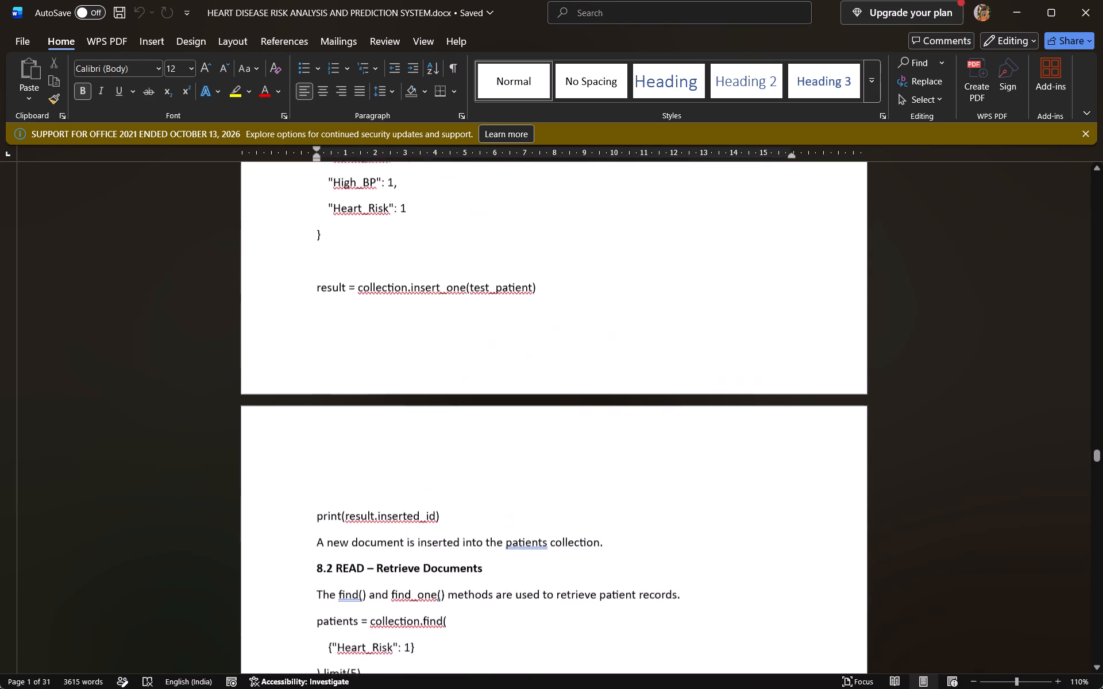
pyautogui.scroll(9, 456, 334)
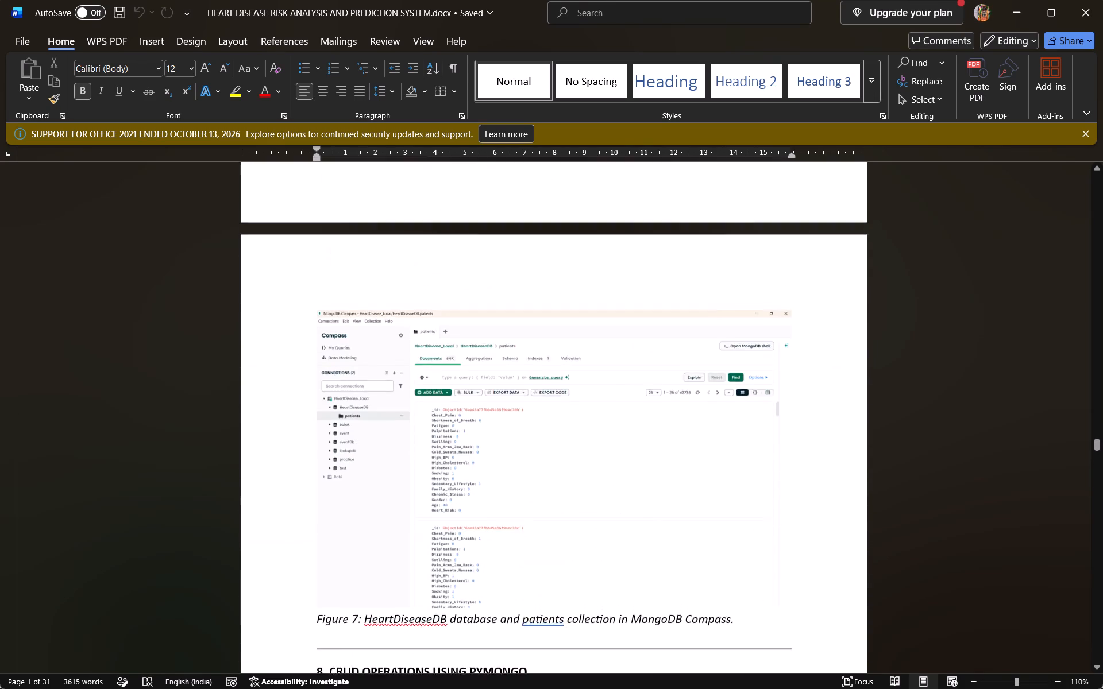
pyautogui.scroll(-5, 454, 334)
pyautogui.scroll(1, 454, 334)
pyautogui.scroll(-1, 454, 334)
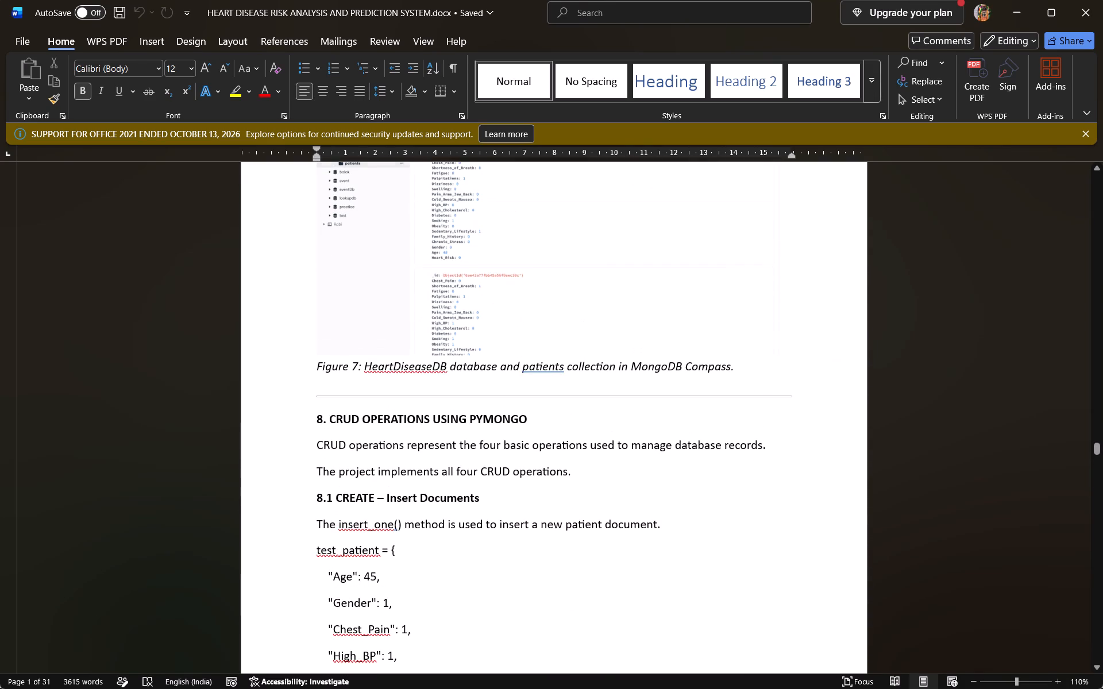
pyautogui.scroll(4, 454, 334)
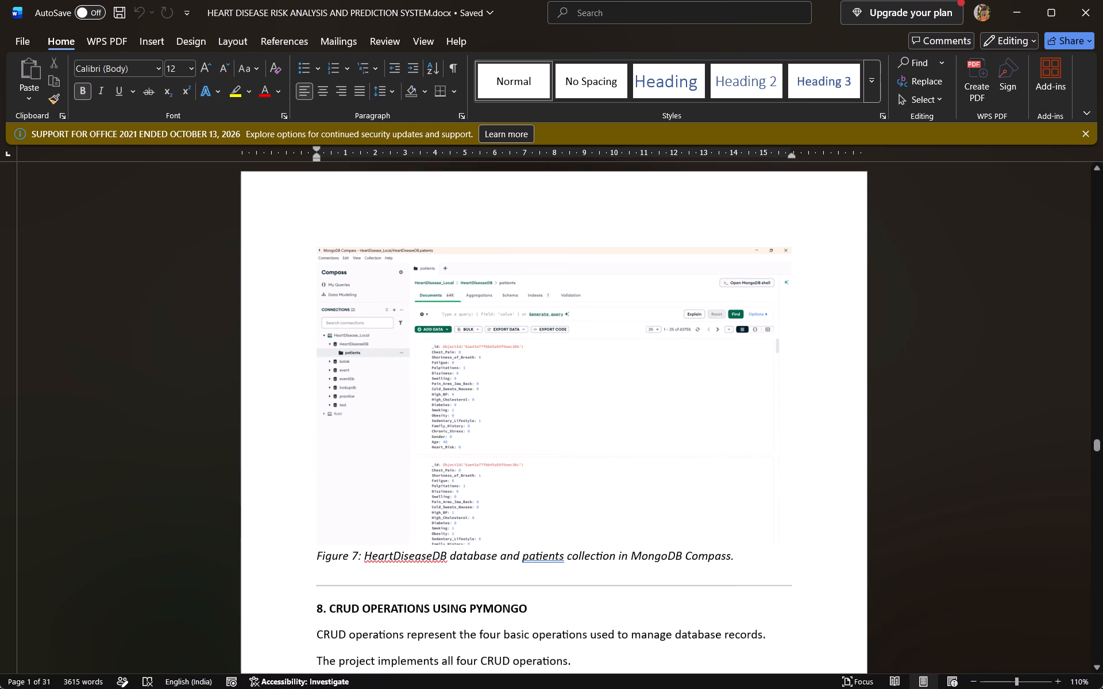
pyautogui.scroll(-1, 455, 334)
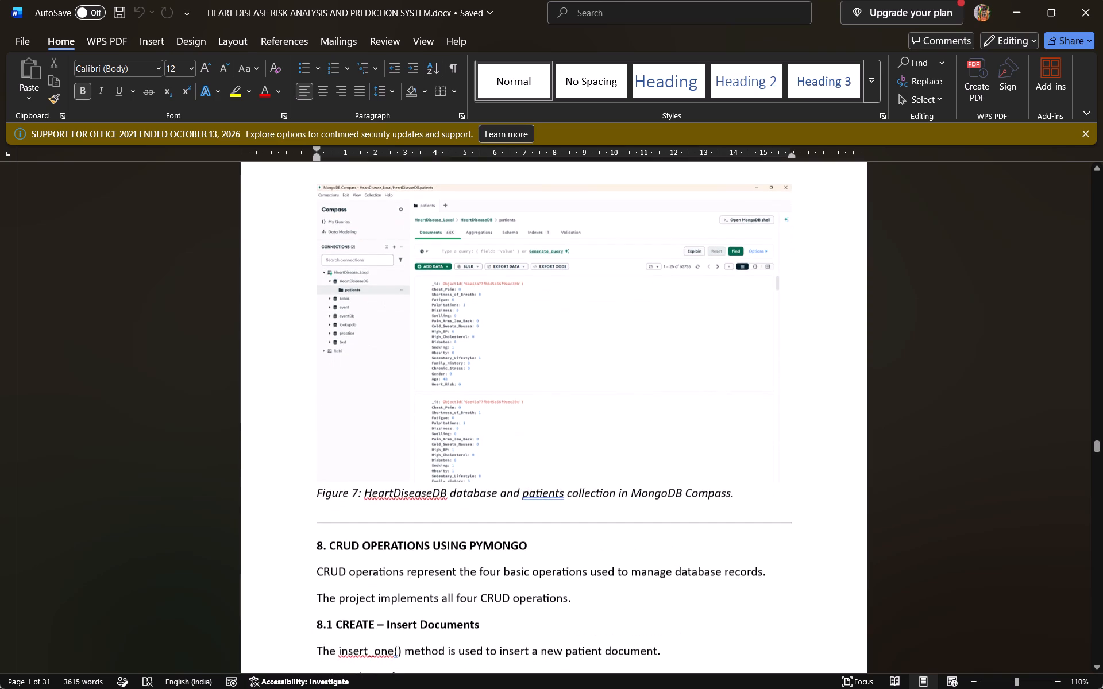
# Review the CRUD operations from 8.1 CREATE through 8.5 Additional MongoDB Queries to the Figure 8 caption.
pyautogui.scroll(-8, 455, 334)
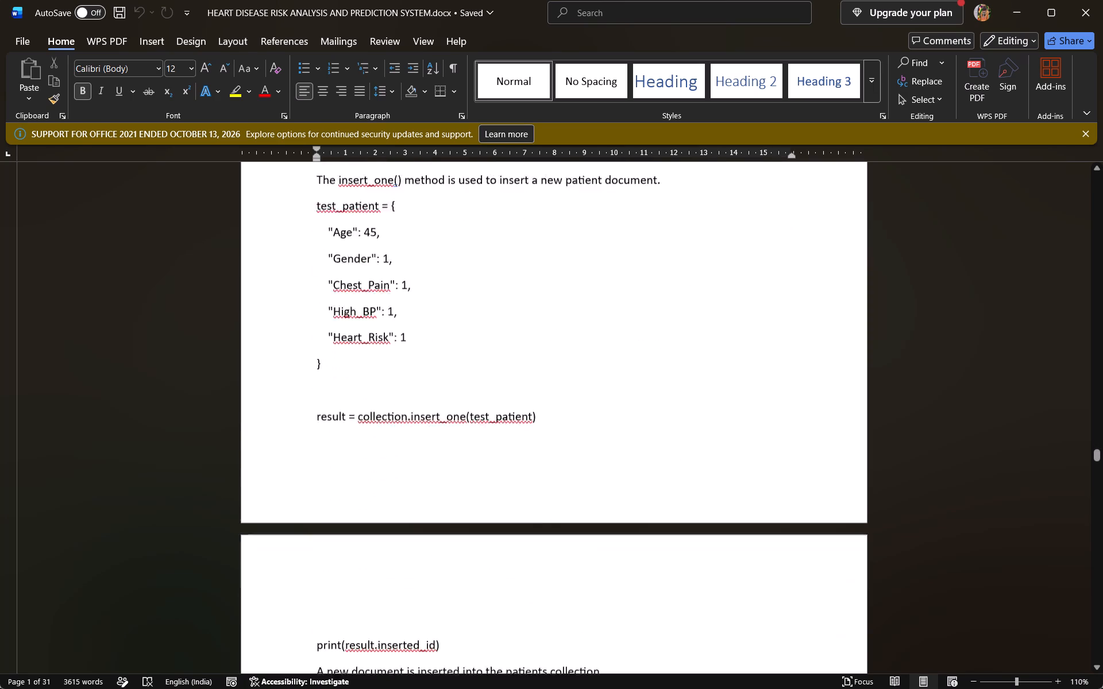
pyautogui.scroll(-7, 457, 334)
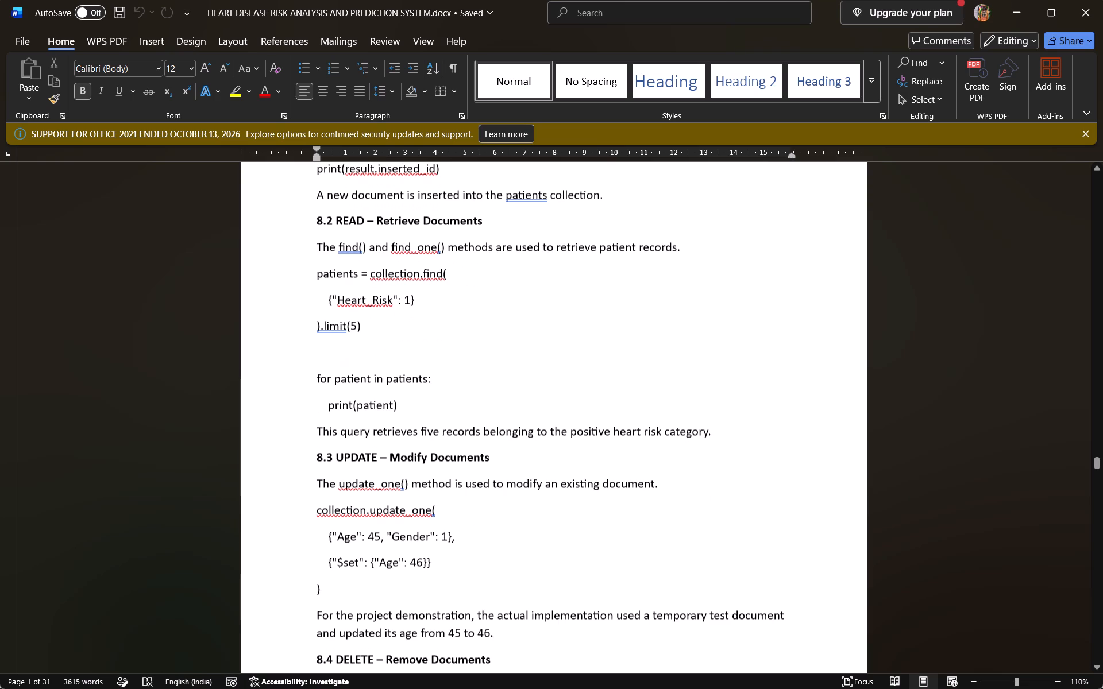
pyautogui.scroll(-2, 458, 334)
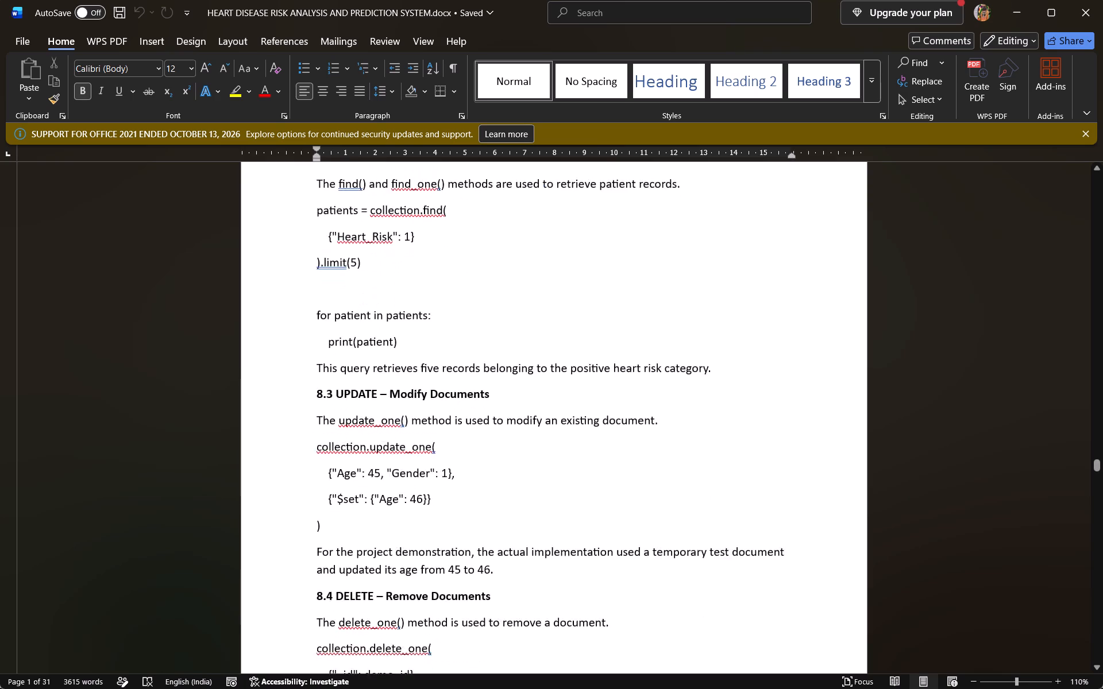
pyautogui.scroll(-2, 460, 334)
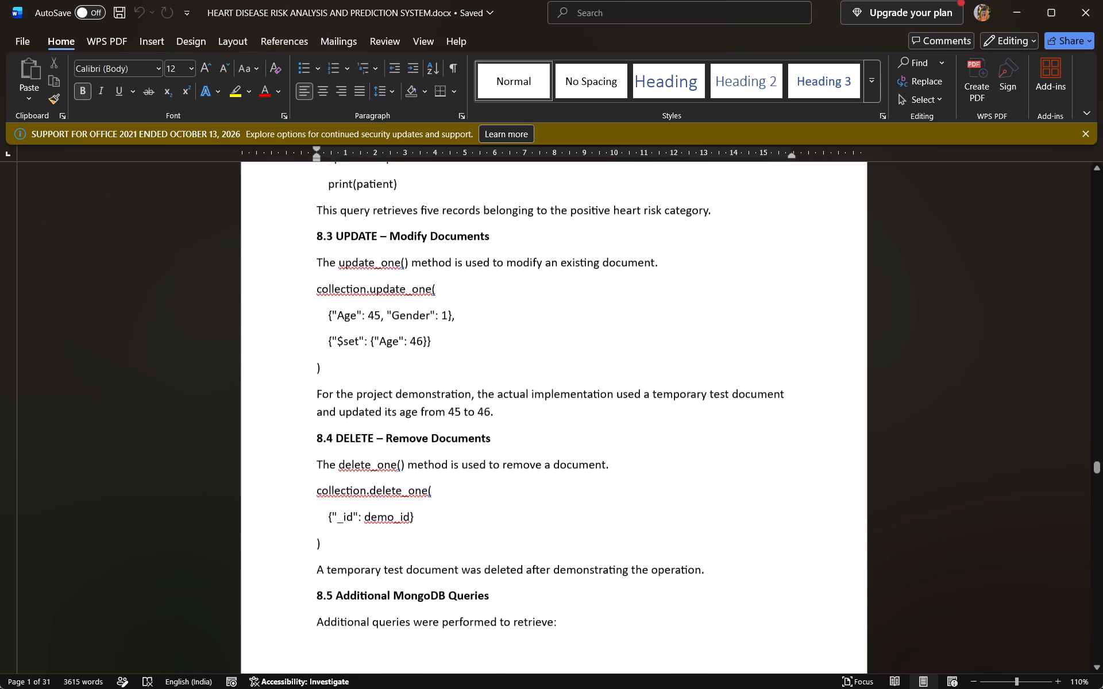
pyautogui.scroll(-8, 460, 334)
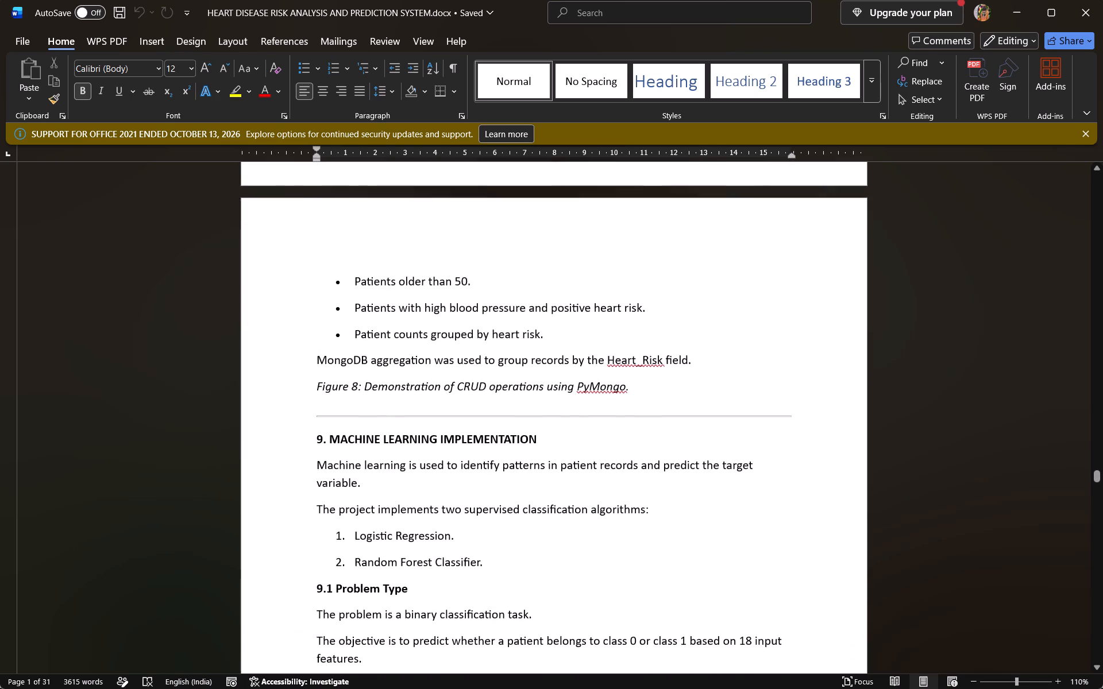
# Review section 9 Machine Learning Implementation from 9.1 Problem Type through 9.4 Feature Scaling.
pyautogui.scroll(-6, 460, 334)
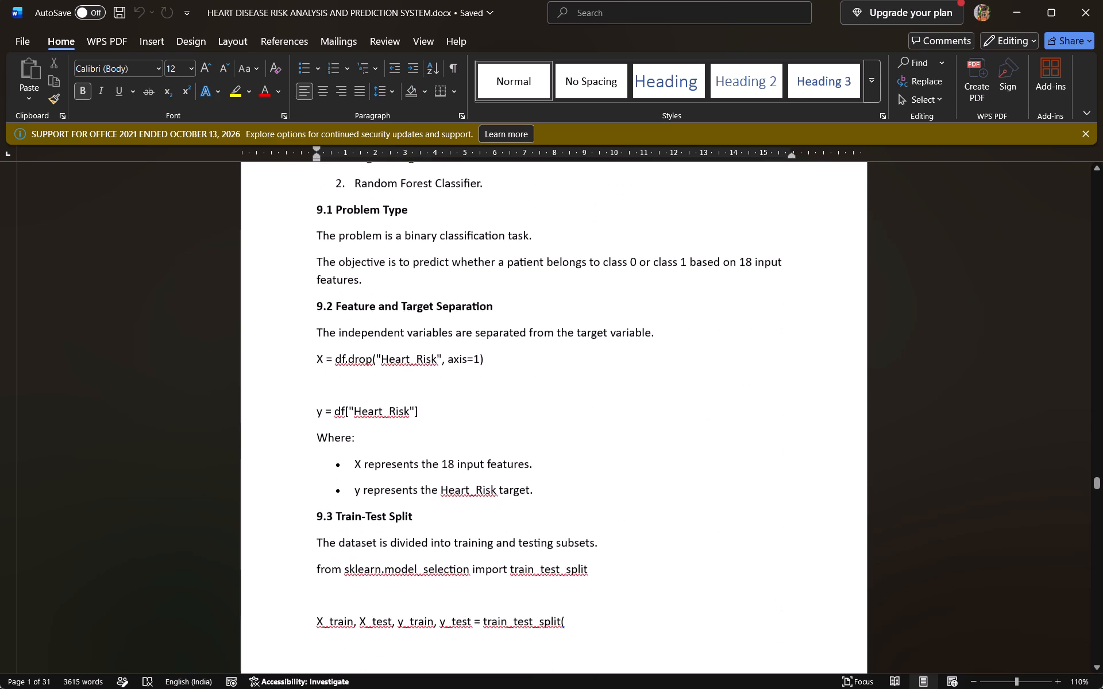
pyautogui.scroll(-5, 461, 334)
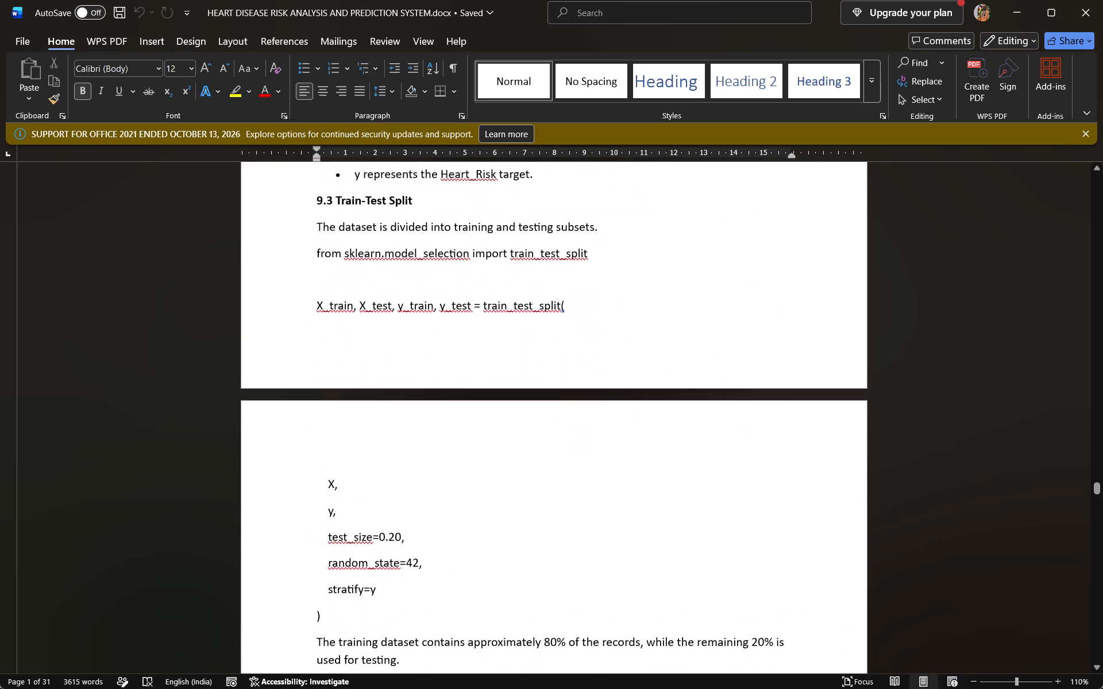
pyautogui.scroll(-6, 461, 334)
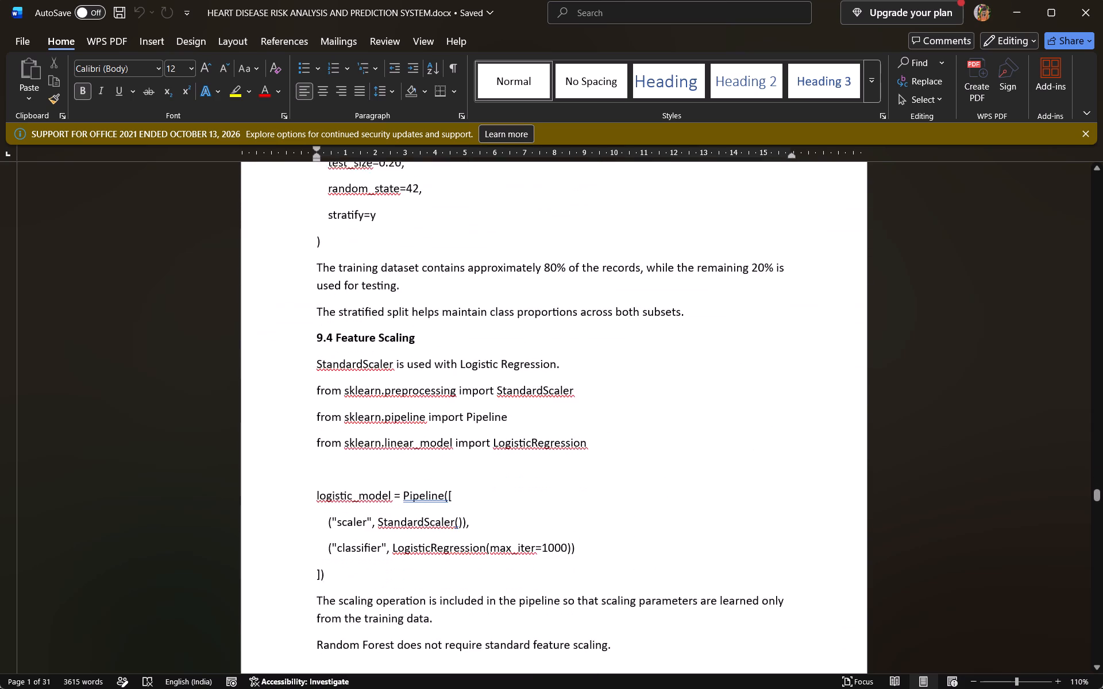
# Review section 10's Logistic Regression and Random Forest Classifier descriptions and their implementation code.
pyautogui.scroll(-9, 465, 338)
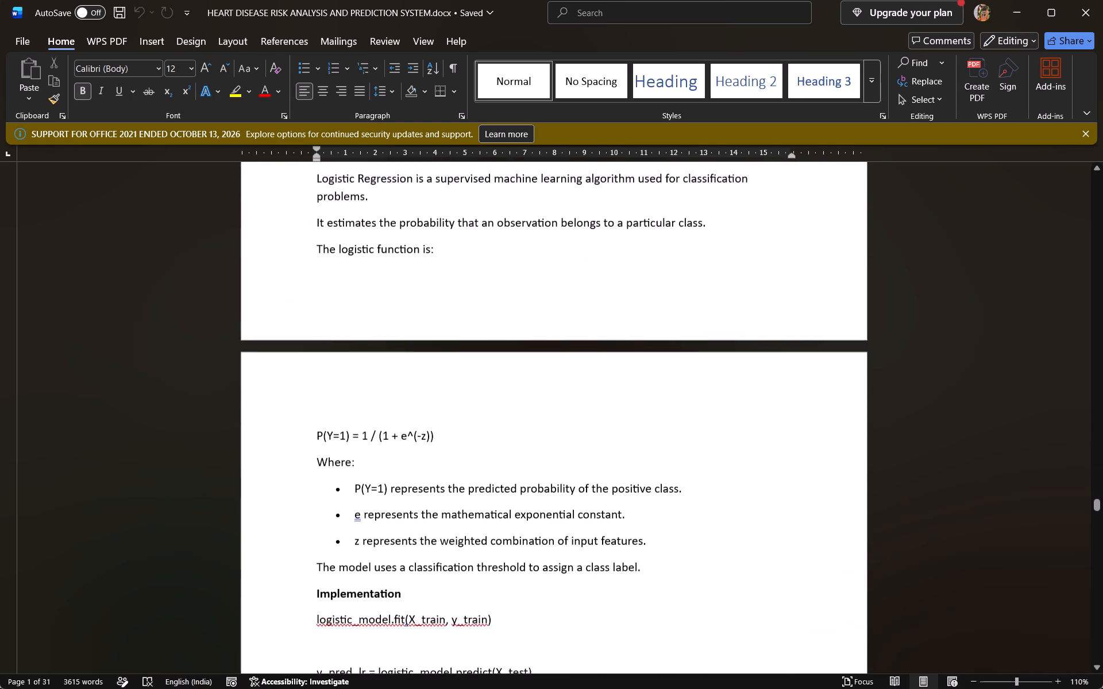
pyautogui.scroll(-9, 483, 329)
pyautogui.scroll(3, 484, 329)
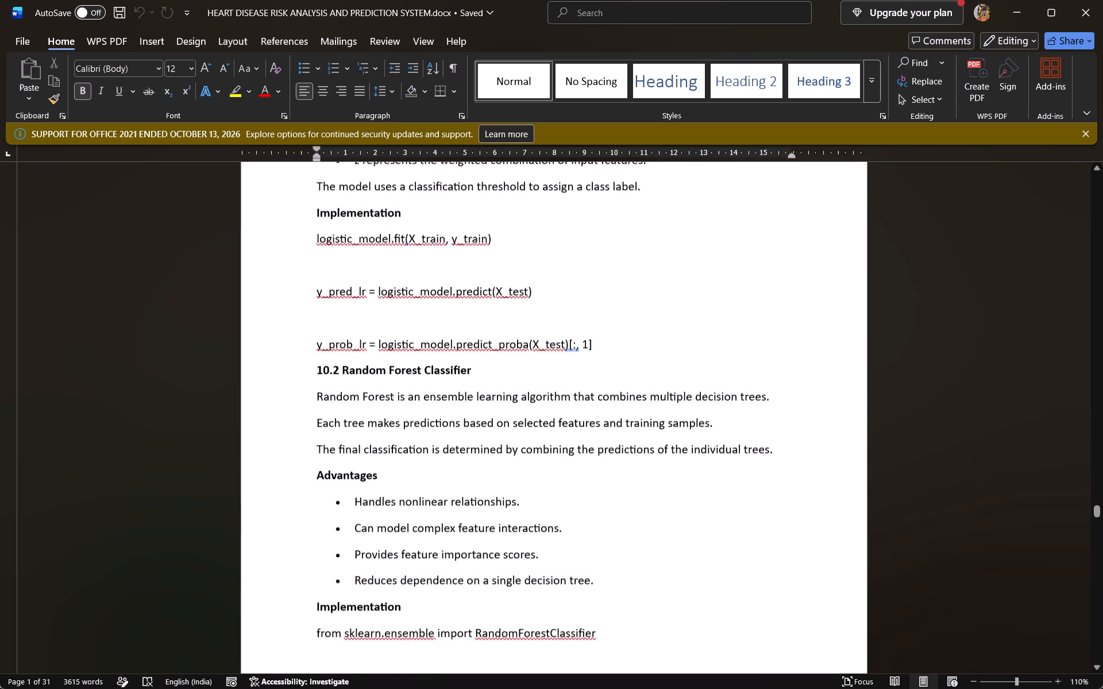
pyautogui.scroll(-2, 480, 326)
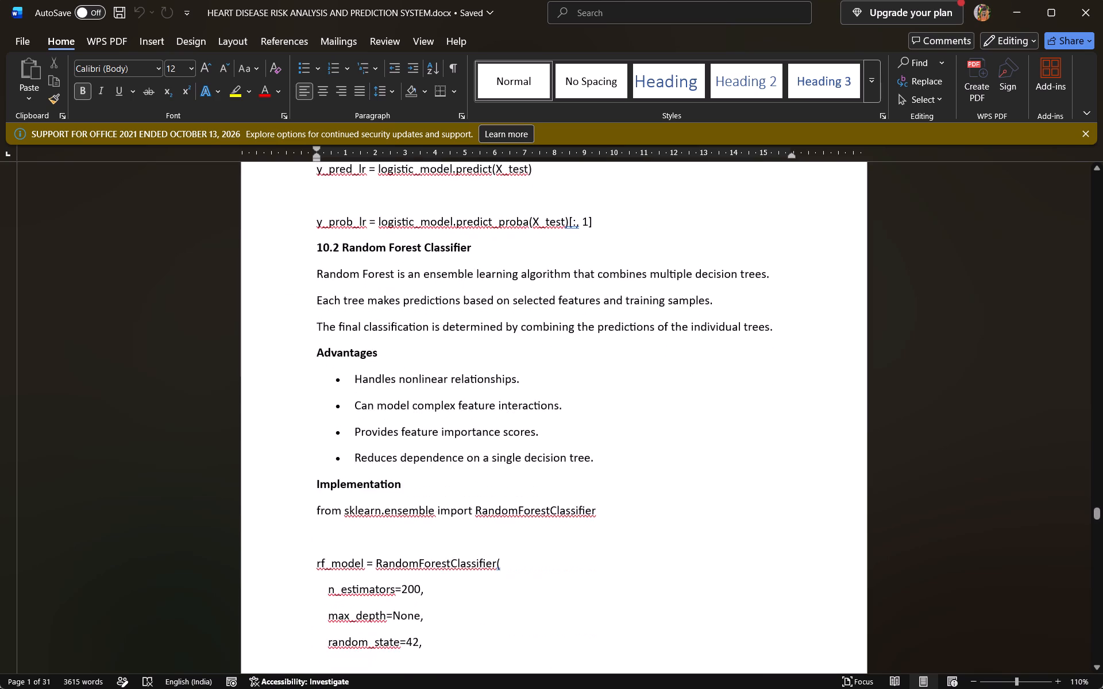
# Check image placeholder 9 for the model implementation screenshots and the start of section 11 Model Evaluation Metrics.
pyautogui.scroll(-6, 480, 326)
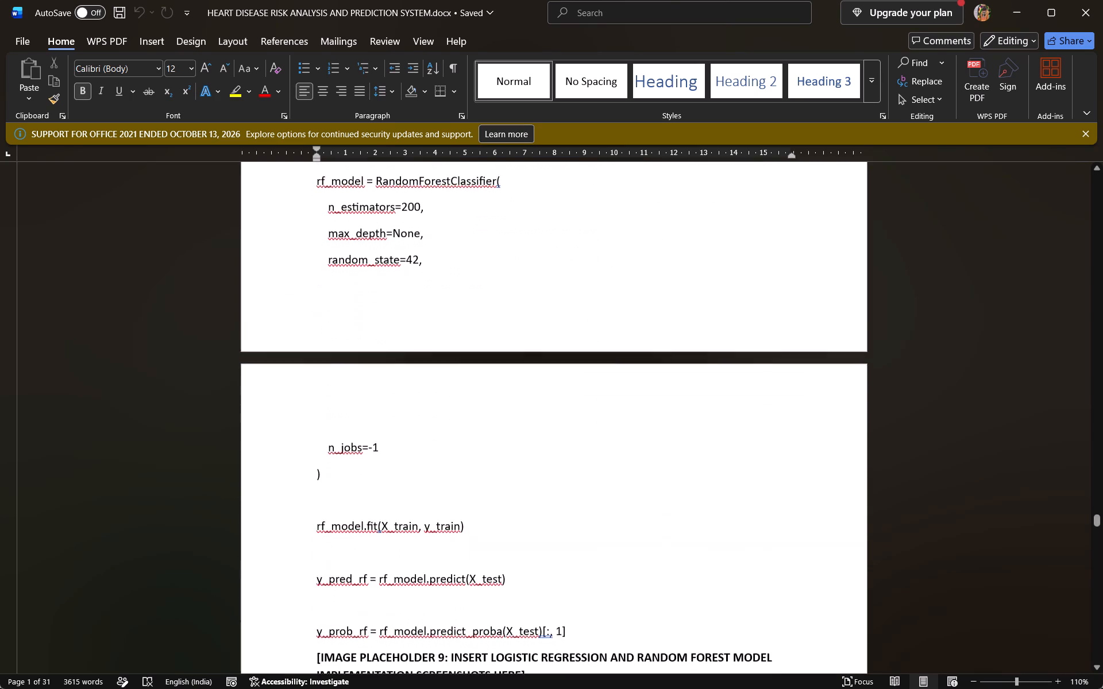
pyautogui.scroll(-3, 420, 361)
pyautogui.scroll(-1, 600, 423)
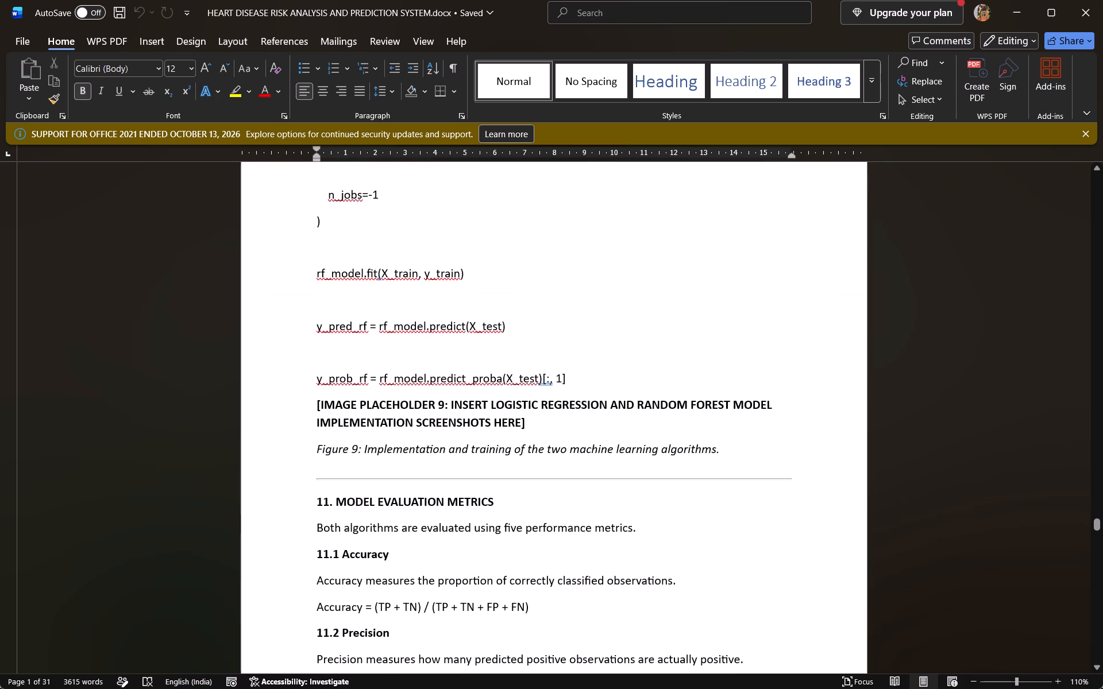
pyautogui.scroll(-2, 615, 448)
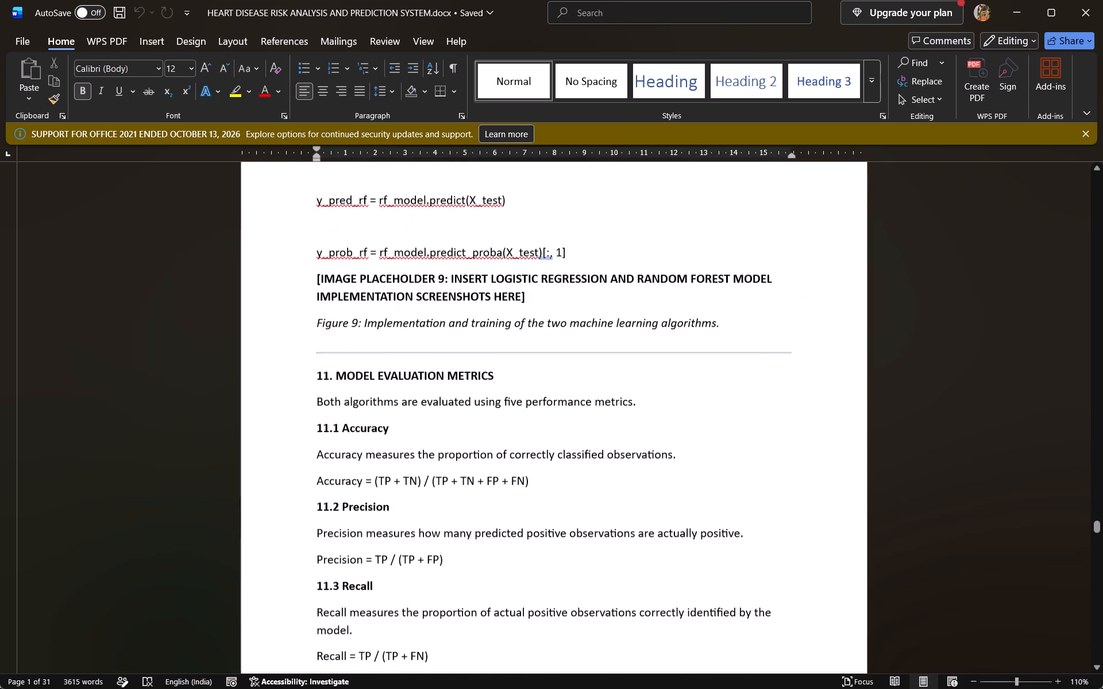
# Review section 11's metric definitions from 11.1 Accuracy through the 11.6 Evaluation Implementation code.
pyautogui.scroll(-5, 614, 442)
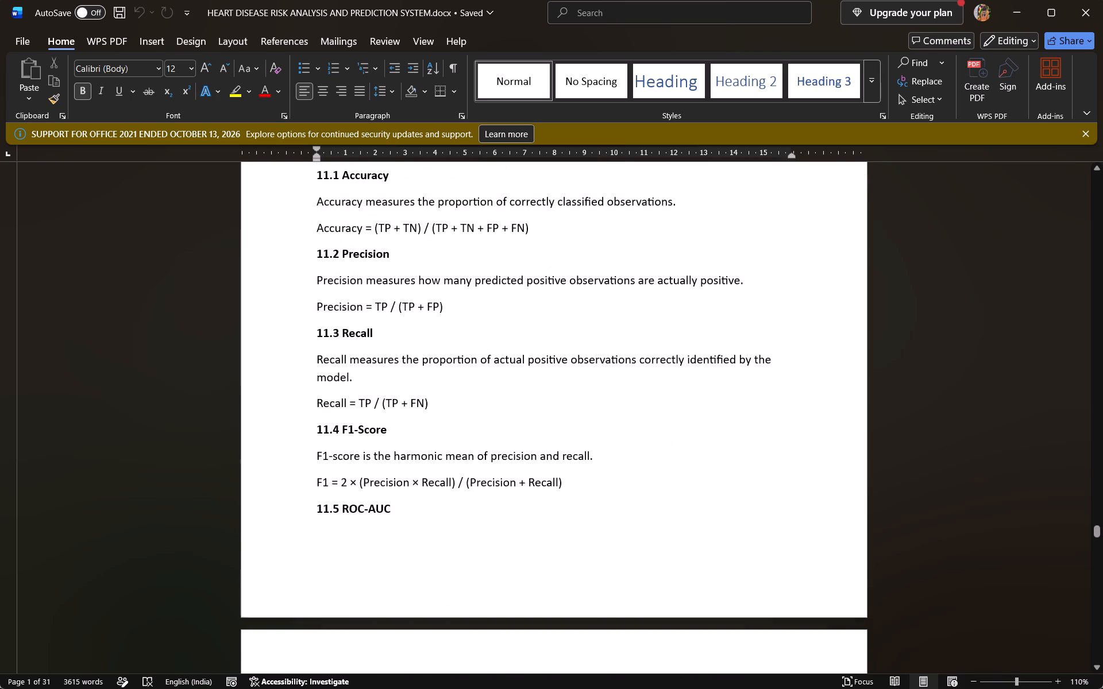
pyautogui.scroll(-4, 614, 432)
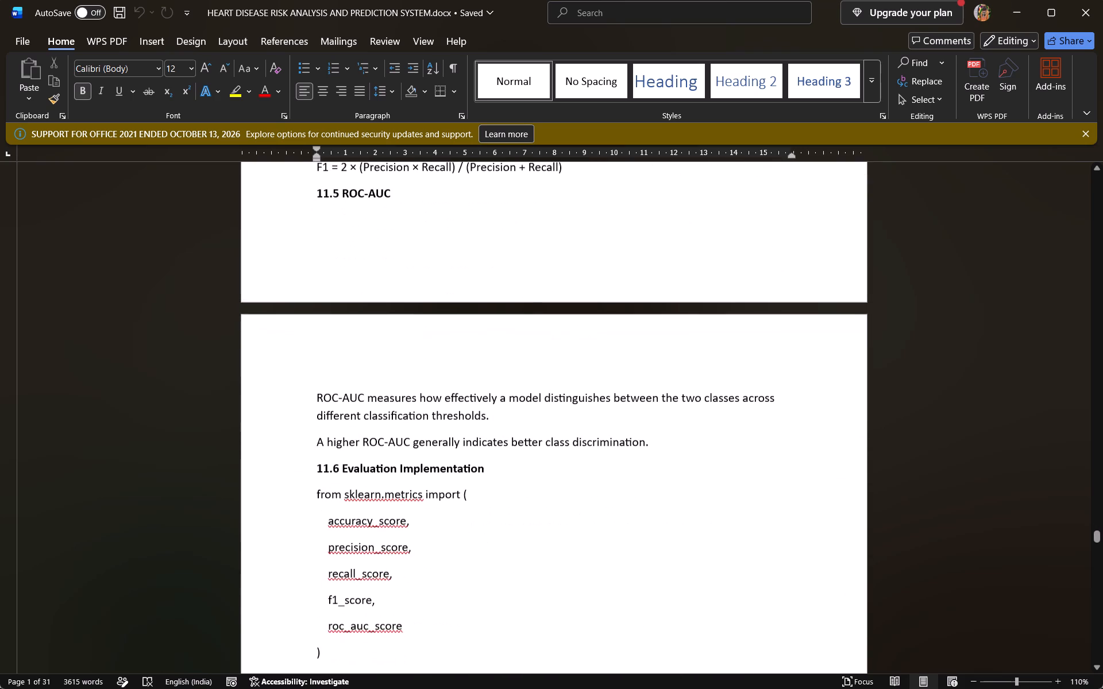
pyautogui.scroll(-3, 612, 430)
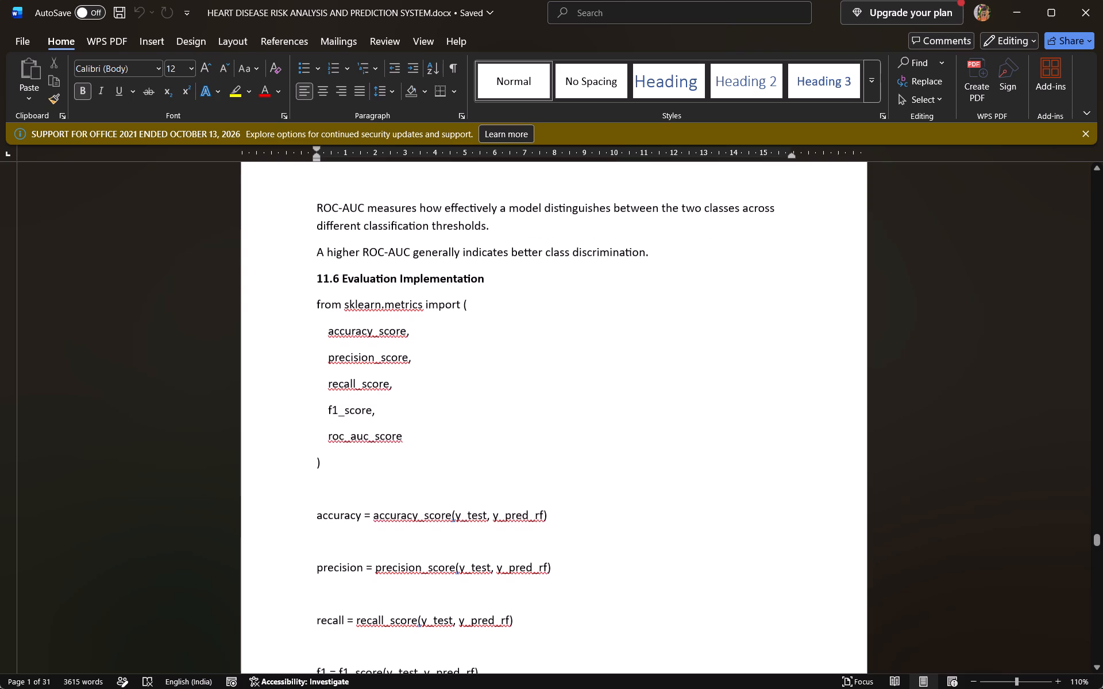
pyautogui.scroll(-2, 608, 438)
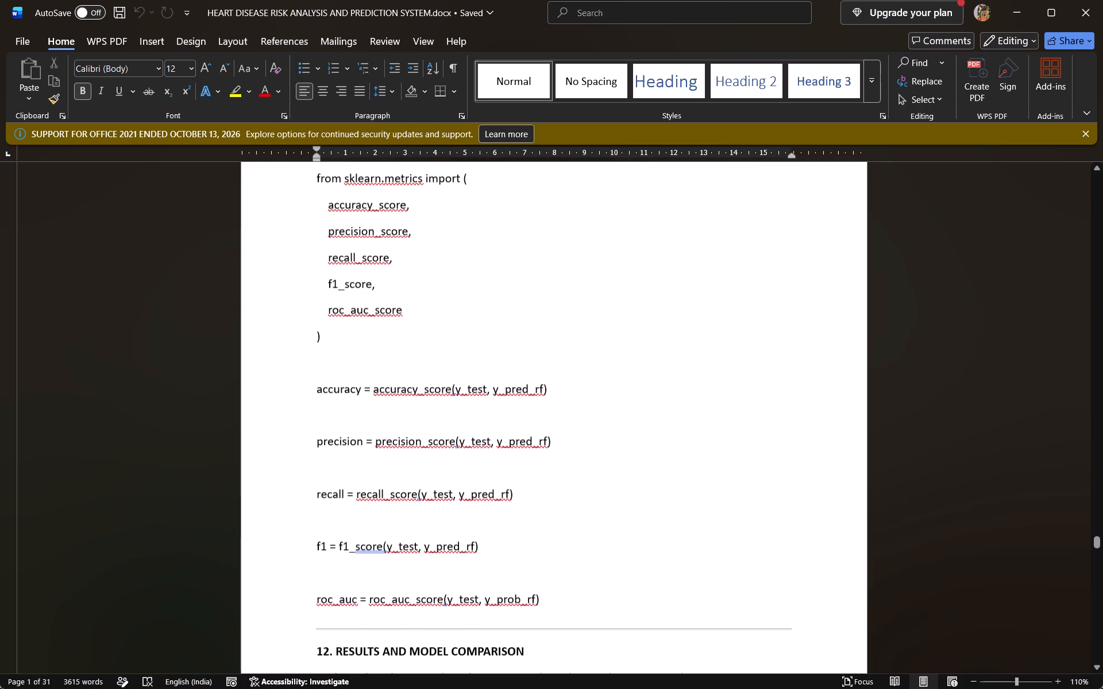
# Review section 12 Results and Model Comparison, including the result interpretation and image placeholders 10 to 13.
pyautogui.scroll(-14, 646, 467)
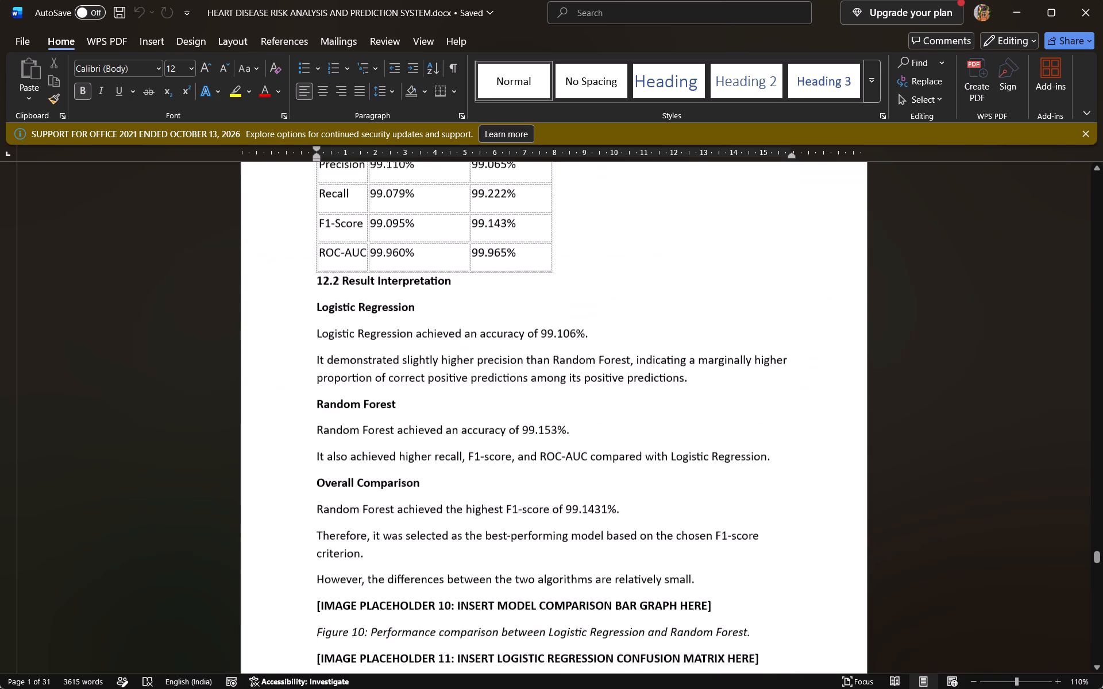
pyautogui.scroll(-2, 643, 470)
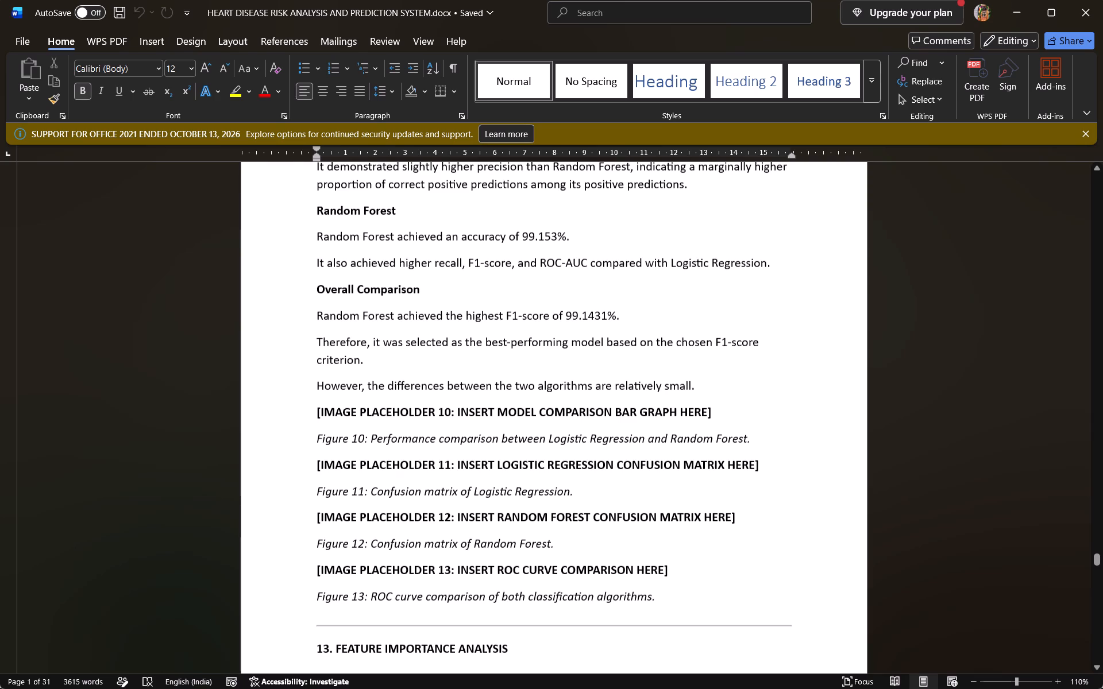
pyautogui.click(718, 411)
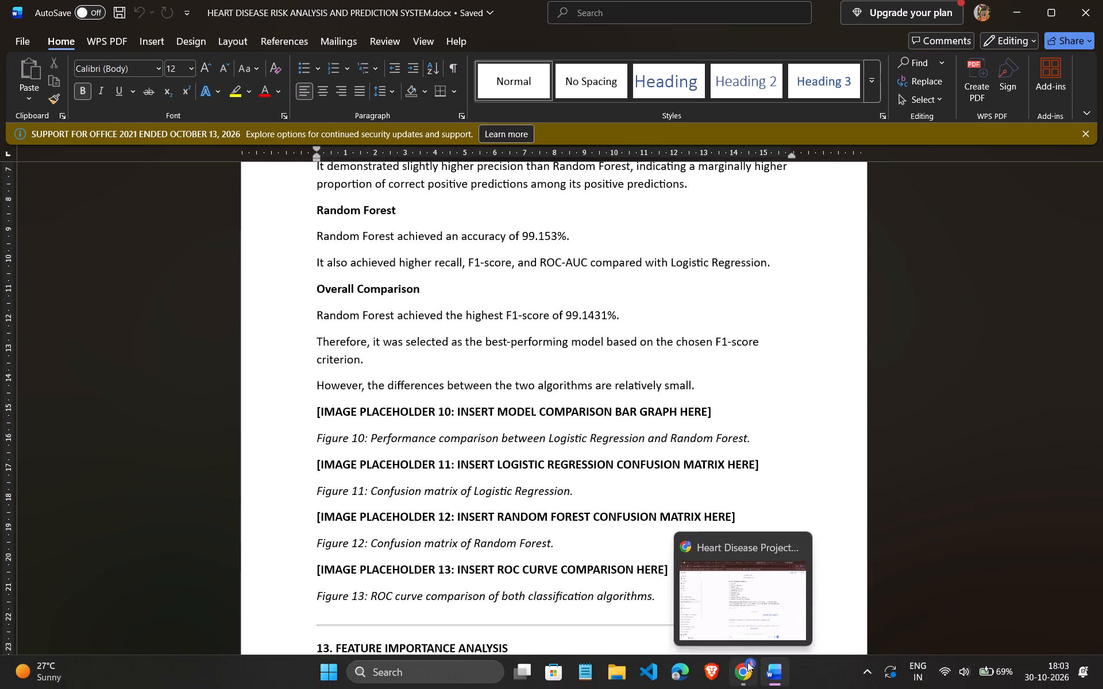
# Switch to Chrome and check the open Jupyter notebooks, from 01_Data_Exploration to 04_Machine_Learning.
pyautogui.moveTo(741, 626); pyautogui.dragTo(751, 629)
pyautogui.click(589, 0)
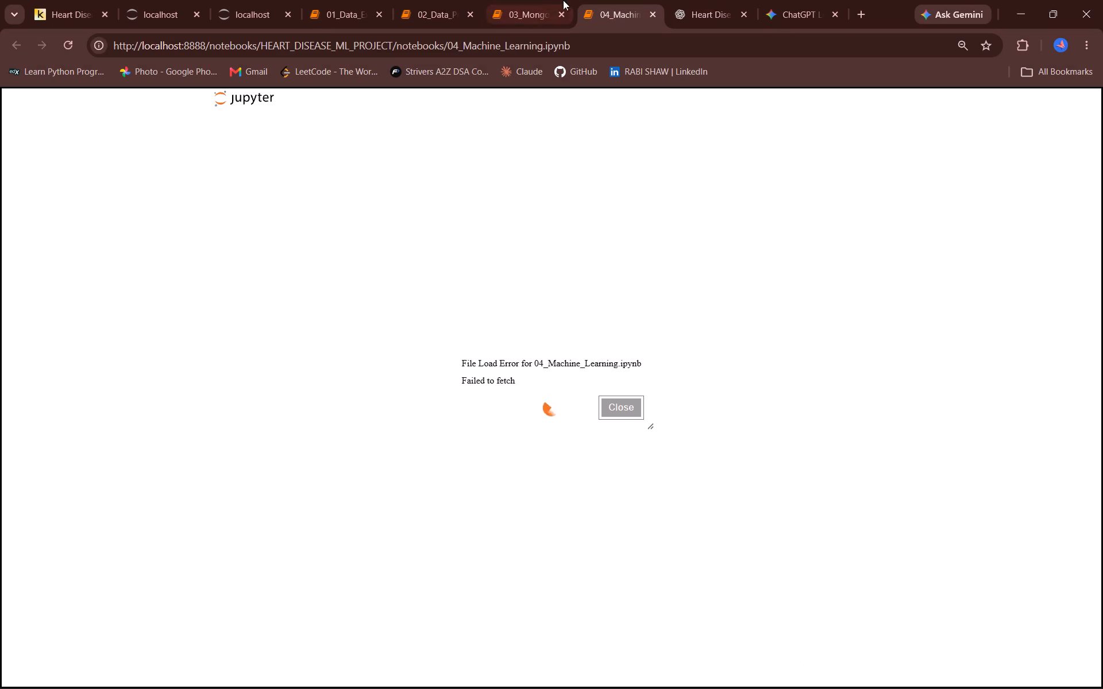
pyautogui.click(551, 0)
pyautogui.click(598, 0)
pyautogui.click(566, 1)
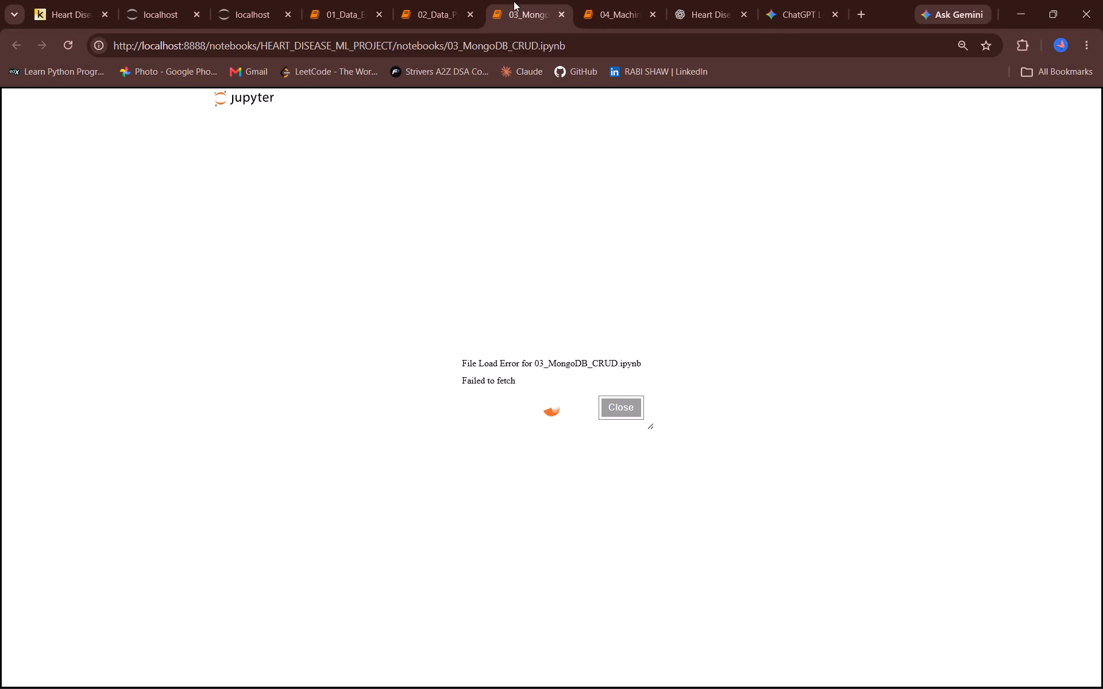
pyautogui.click(450, 0)
pyautogui.click(359, 0)
pyautogui.click(425, 0)
pyautogui.click(505, 1)
pyautogui.click(622, 3)
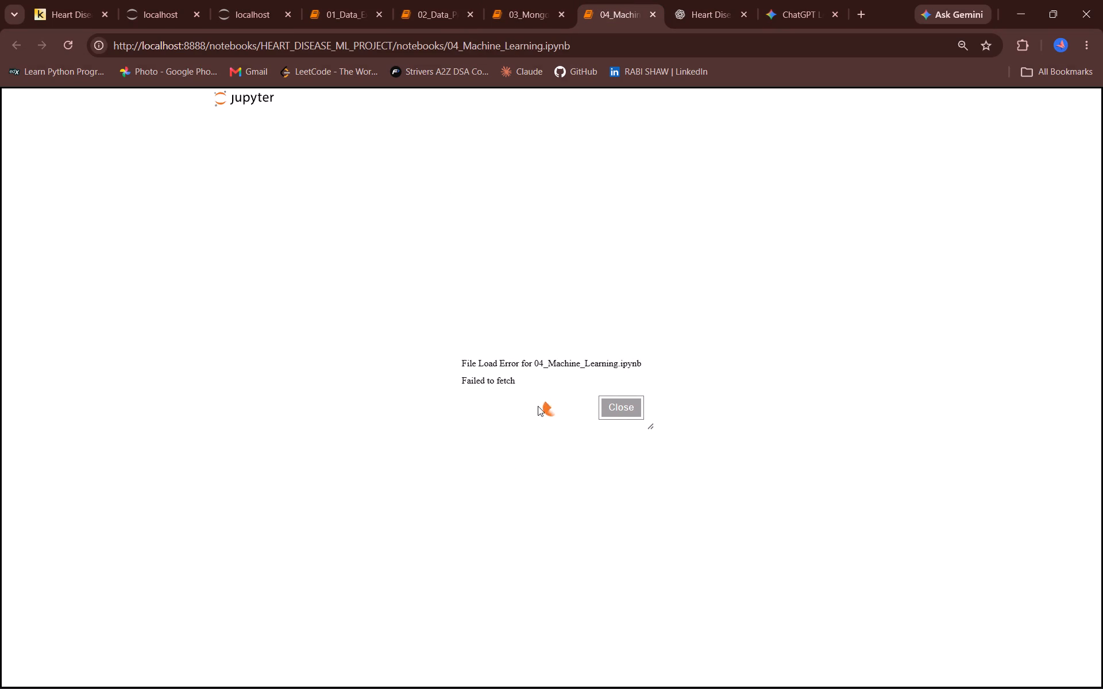
# Open Command Prompt and change the directory to C:\Users\ASUS\AppData\Local\Programs\Python\Python313\Scripts.
pyautogui.click(412, 676)
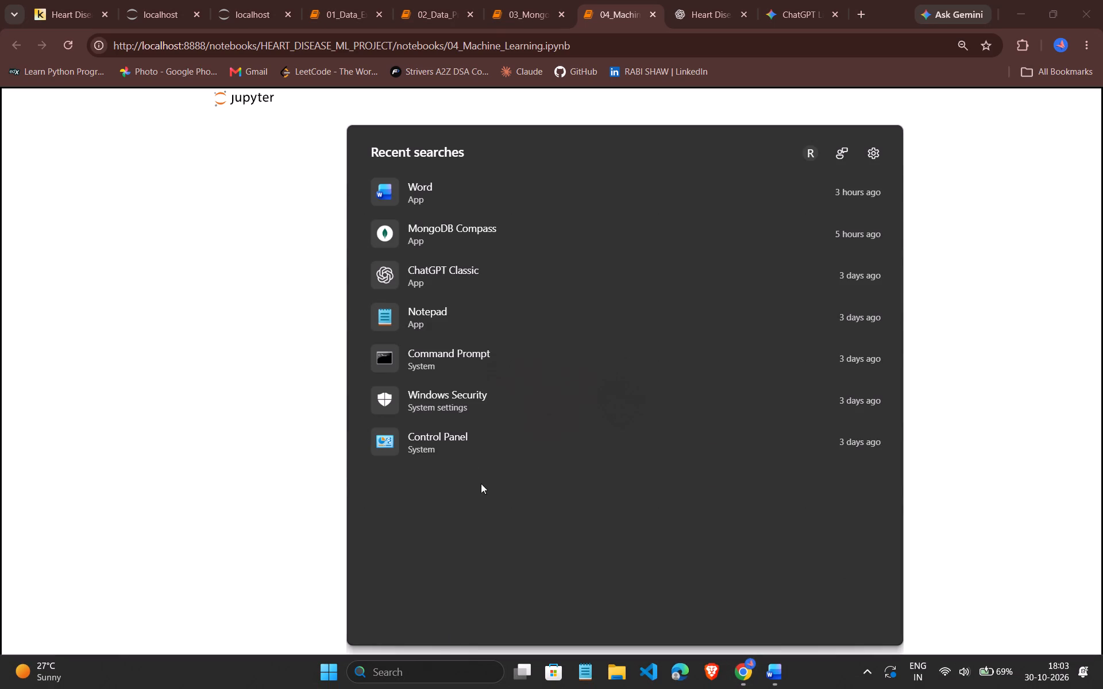
pyautogui.click(453, 375)
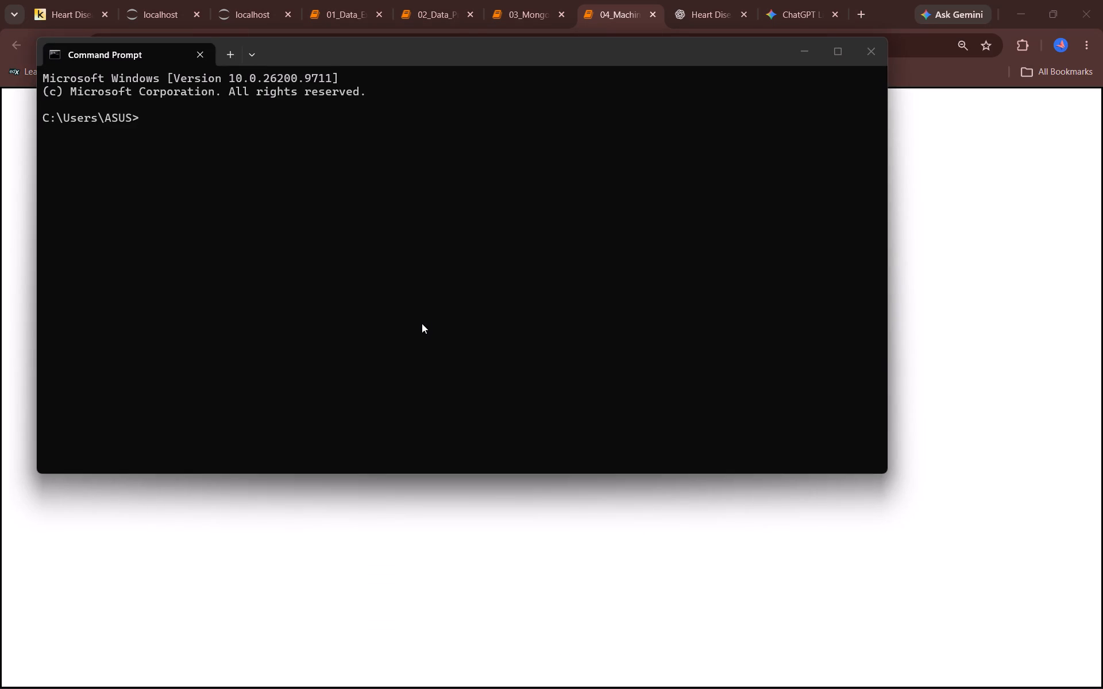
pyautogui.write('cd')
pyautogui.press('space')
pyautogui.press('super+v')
pyautogui.scroll(-3, 315, 421)
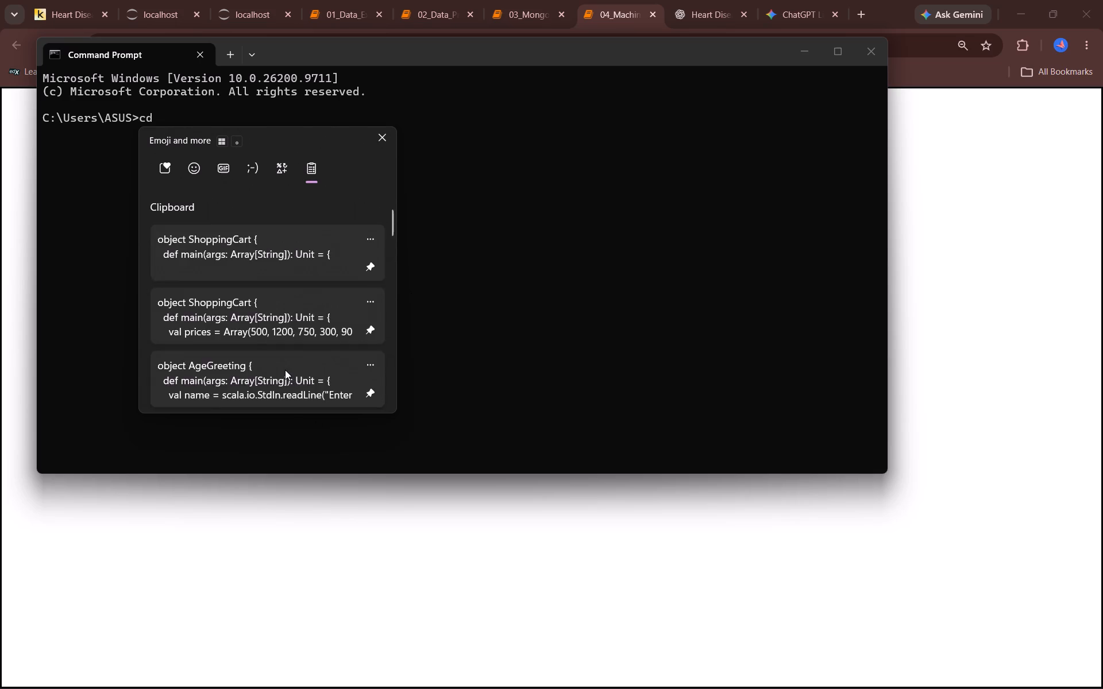
pyautogui.scroll(-20, 285, 371)
pyautogui.scroll(-3, 285, 371)
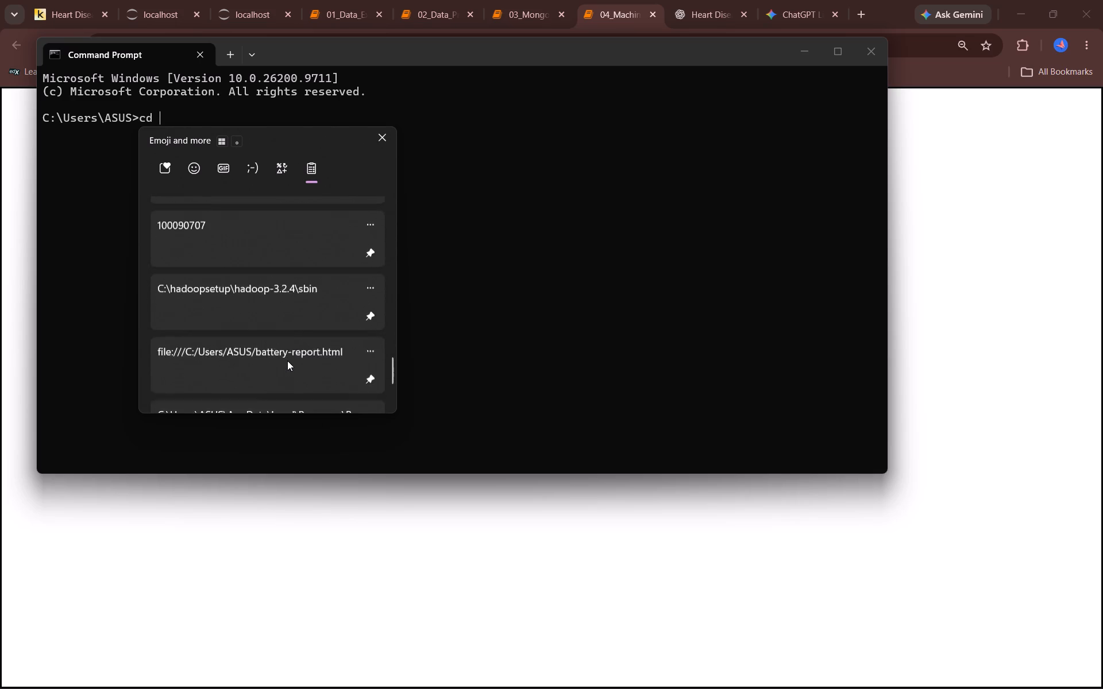
pyautogui.scroll(2, 288, 357)
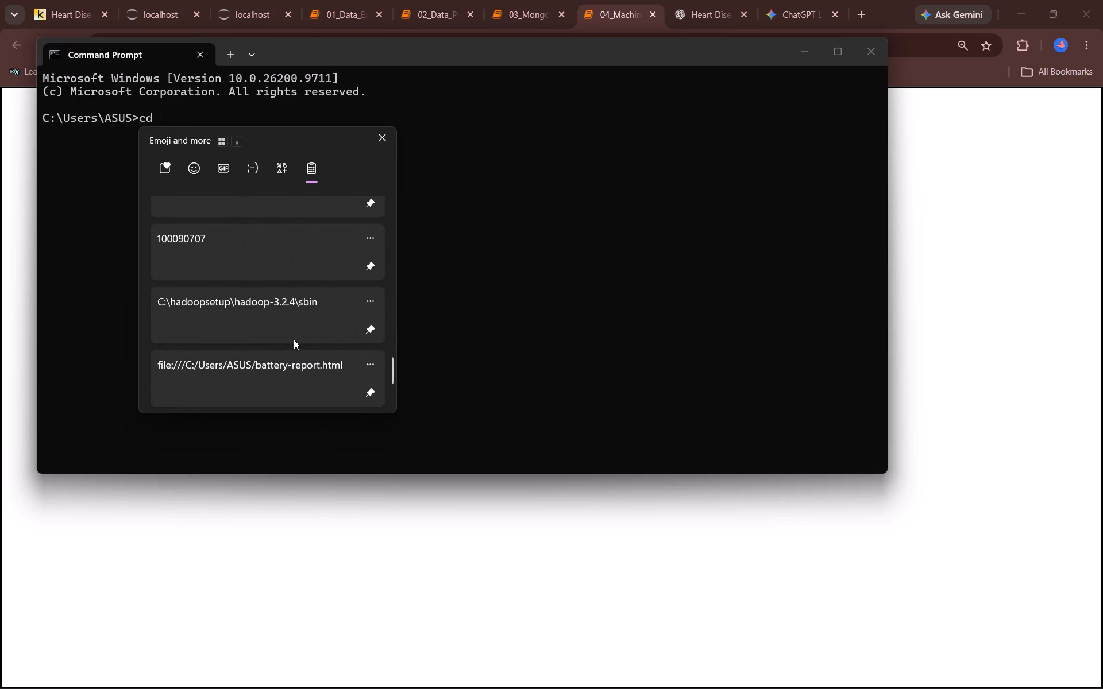
pyautogui.scroll(-3, 294, 339)
pyautogui.click(325, 304)
pyautogui.hotkey('ctrl', 'v')
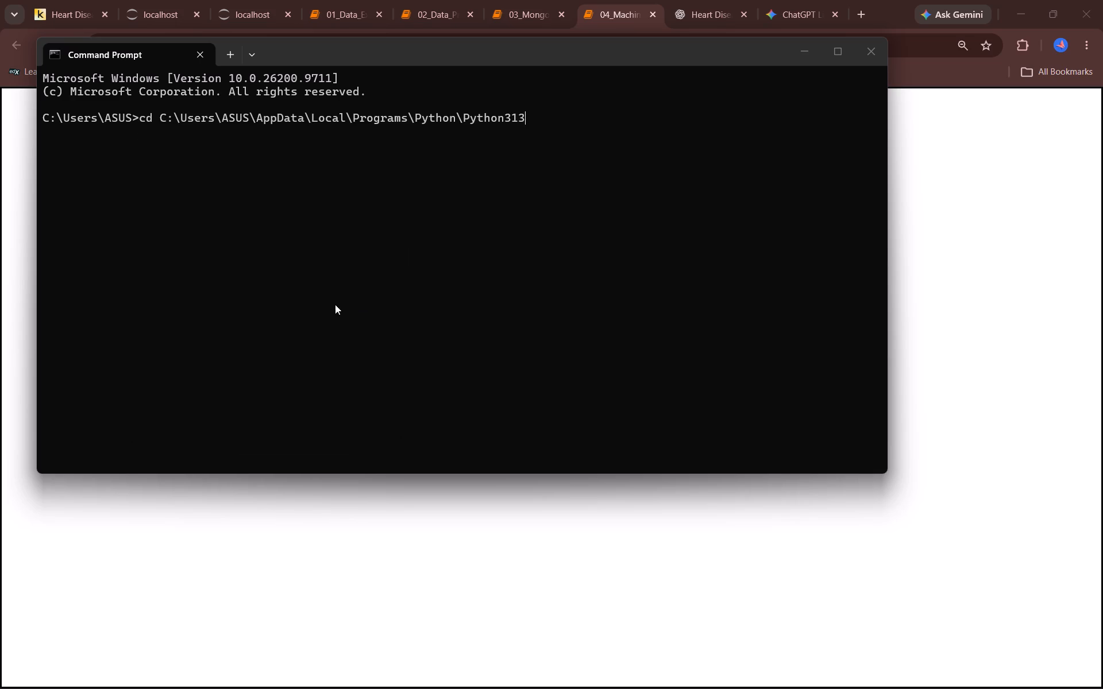
pyautogui.press('\\')
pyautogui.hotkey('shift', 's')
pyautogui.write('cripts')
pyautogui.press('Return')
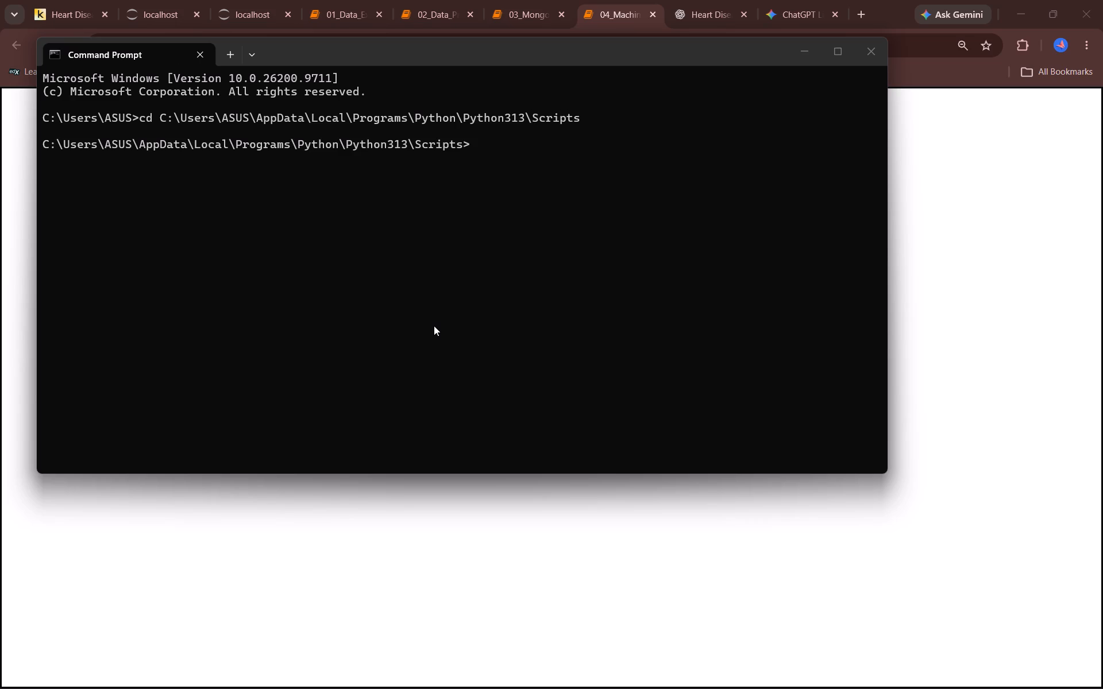
# Start the Jupyter server by running the command "jupyter notebook".
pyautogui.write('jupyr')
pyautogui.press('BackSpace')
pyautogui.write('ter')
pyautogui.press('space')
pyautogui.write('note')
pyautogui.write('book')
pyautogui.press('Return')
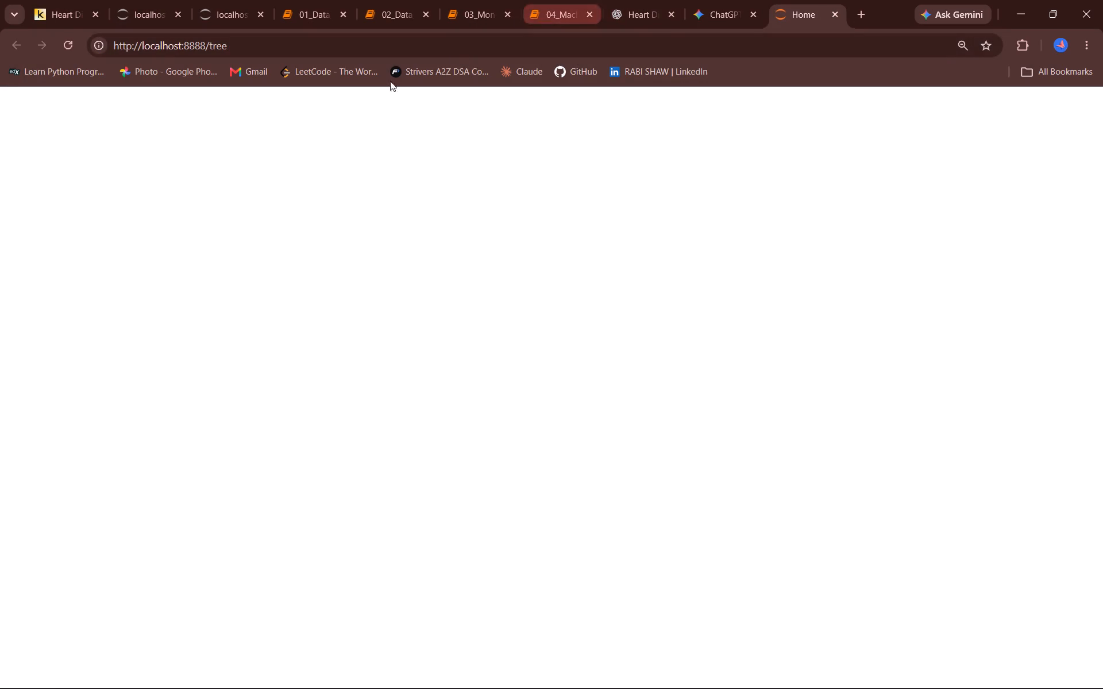
# Check the already open 01_Data_Exploration and 02_Data_Preprocessing notebooks in Chrome.
pyautogui.click(323, 0)
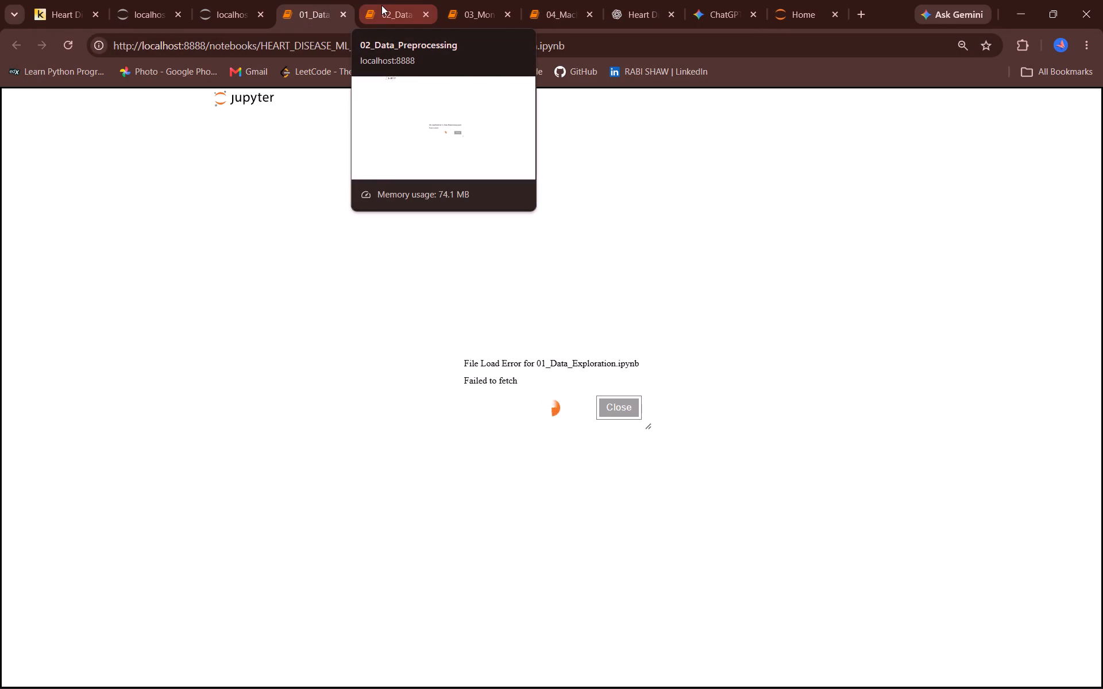
pyautogui.click(380, 5)
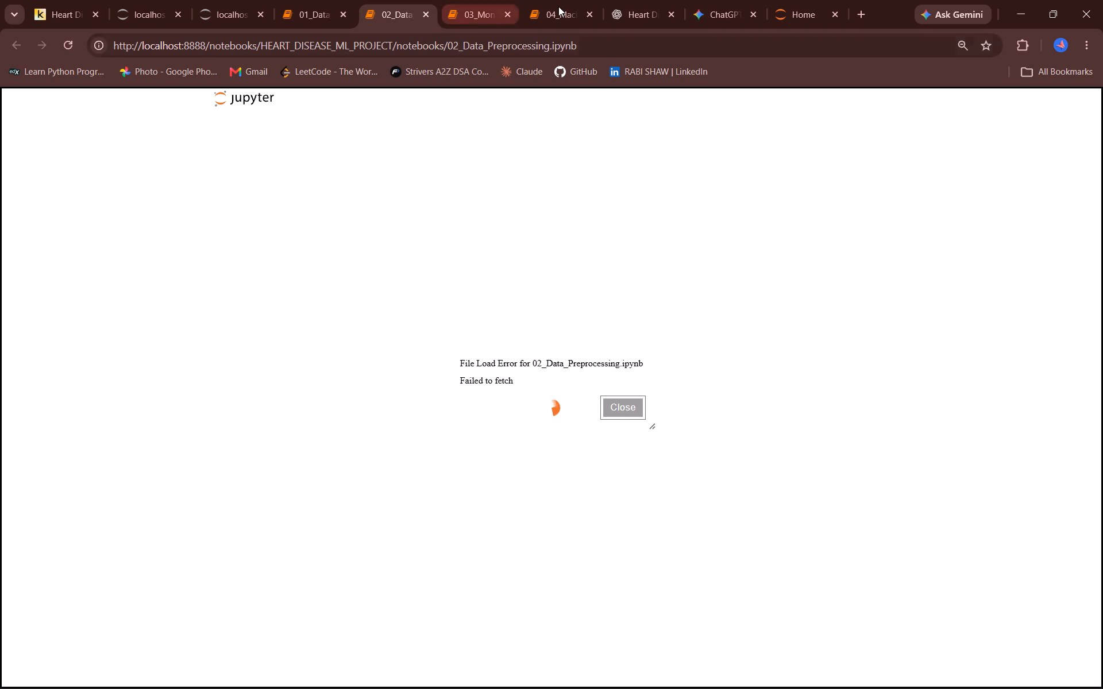
# Open 01_Data_Exploration.ipynb from the notebooks folder of HEART_DISEASE_ML_PROJECT in the Jupyter file browser.
pyautogui.click(798, 0)
pyautogui.scroll(-2, 584, 340)
pyautogui.scroll(3, 582, 330)
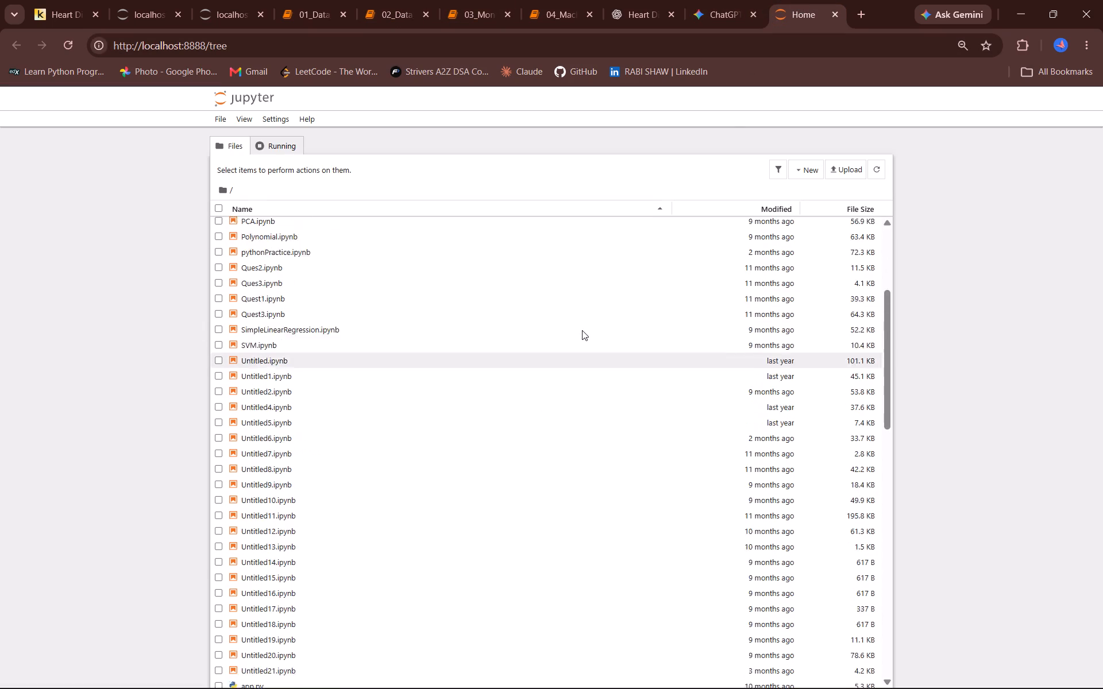
pyautogui.scroll(3, 582, 330)
pyautogui.click(281, 219)
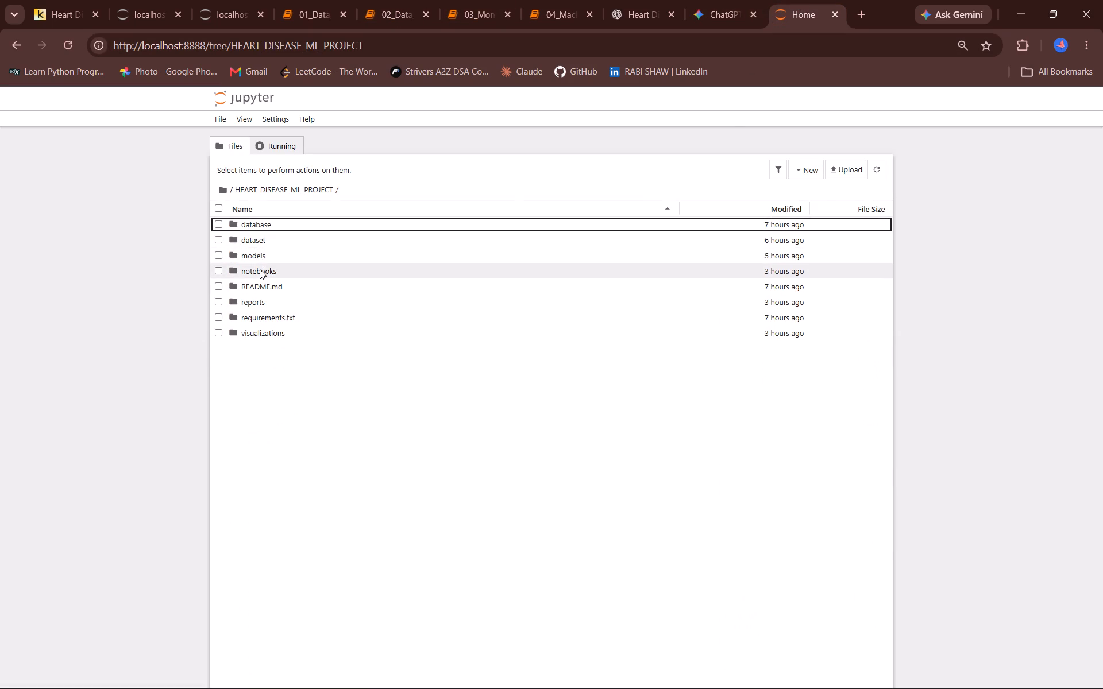
pyautogui.click(260, 269)
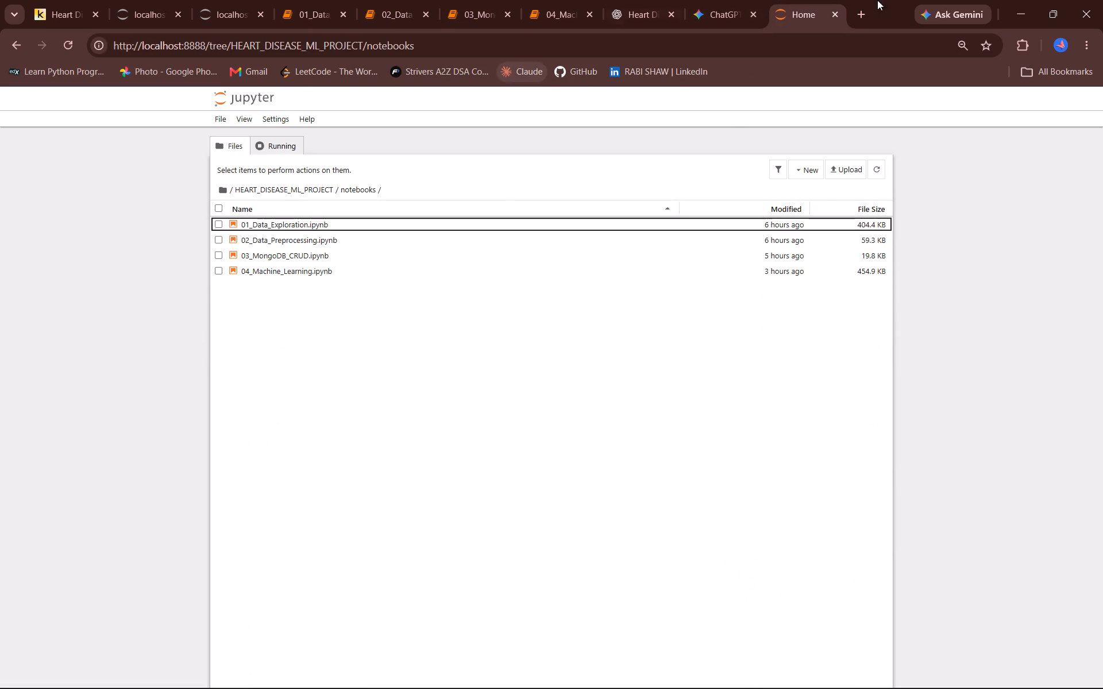
pyautogui.click(346, 229)
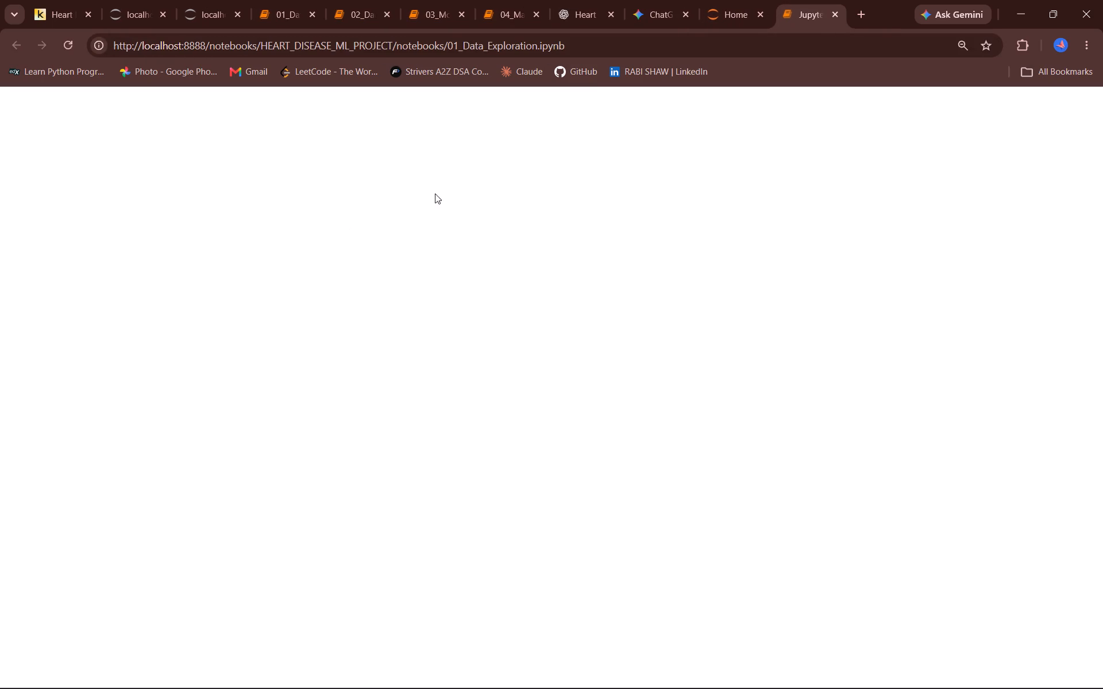
# Close the four old notebook pages, 01 to 04, and the two old localhost project folder pages.
pyautogui.click(728, 14)
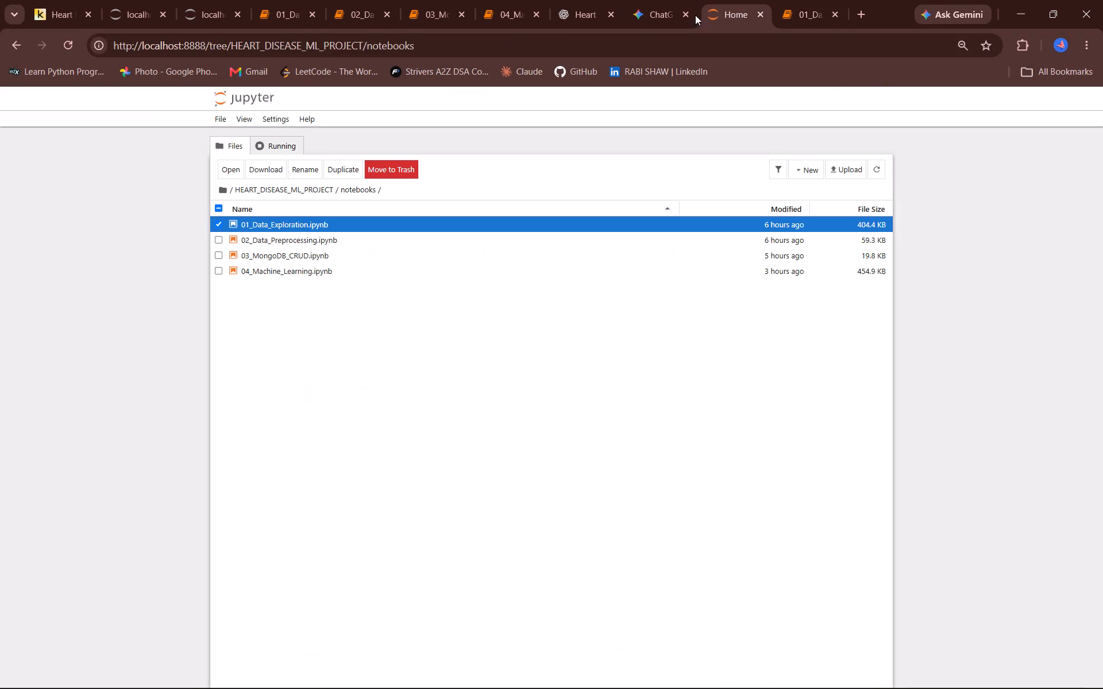
pyautogui.click(628, 14)
pyautogui.click(572, 0)
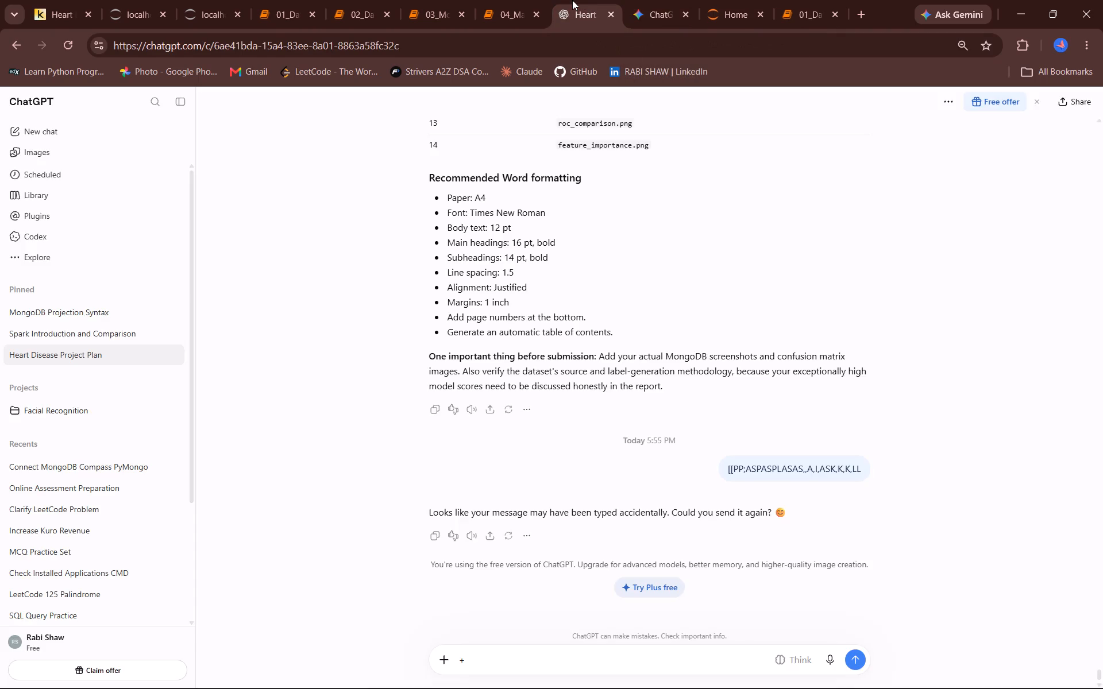
pyautogui.click(527, 0)
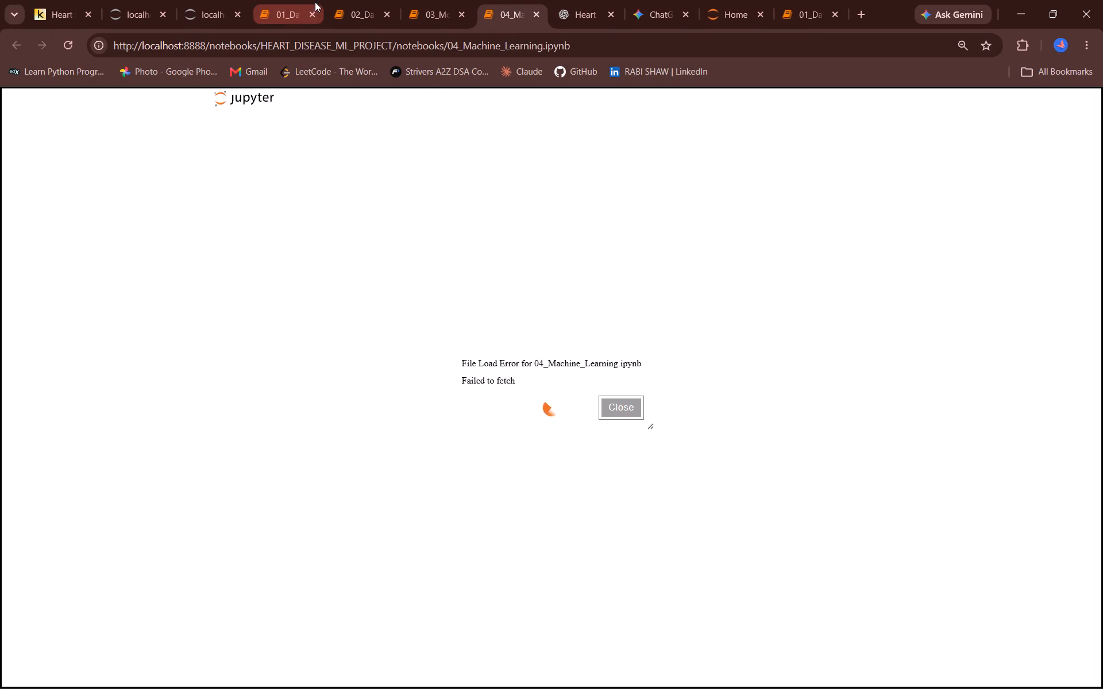
pyautogui.click(312, 16)
pyautogui.doubleClick(312, 16)
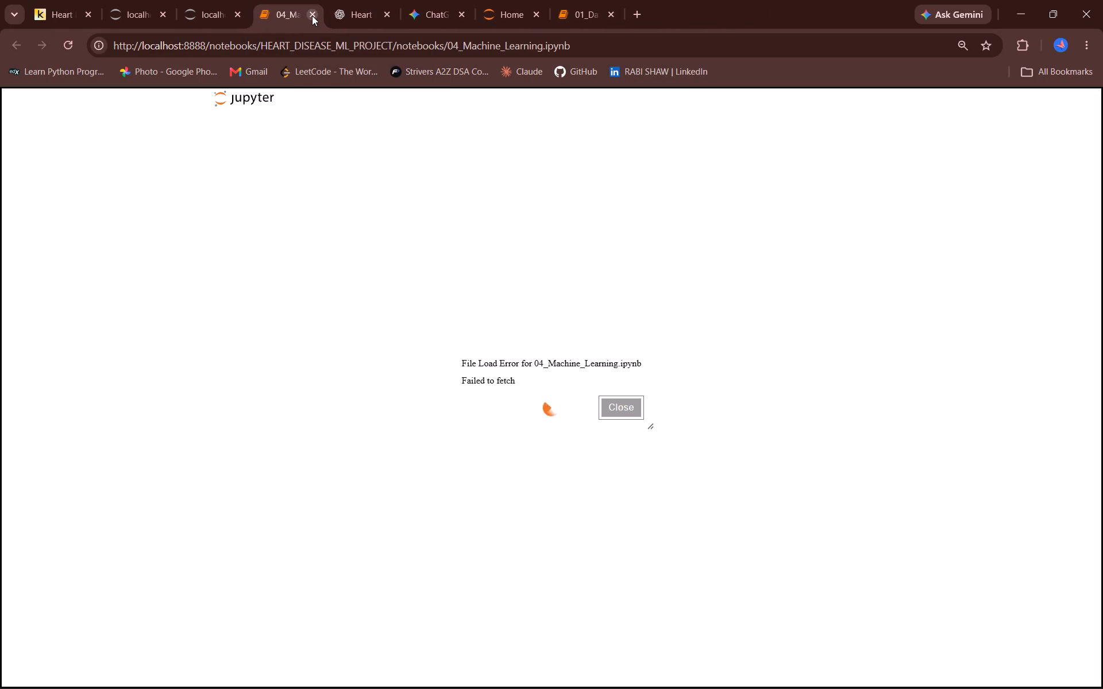
pyautogui.click(312, 16)
pyautogui.click(225, 10)
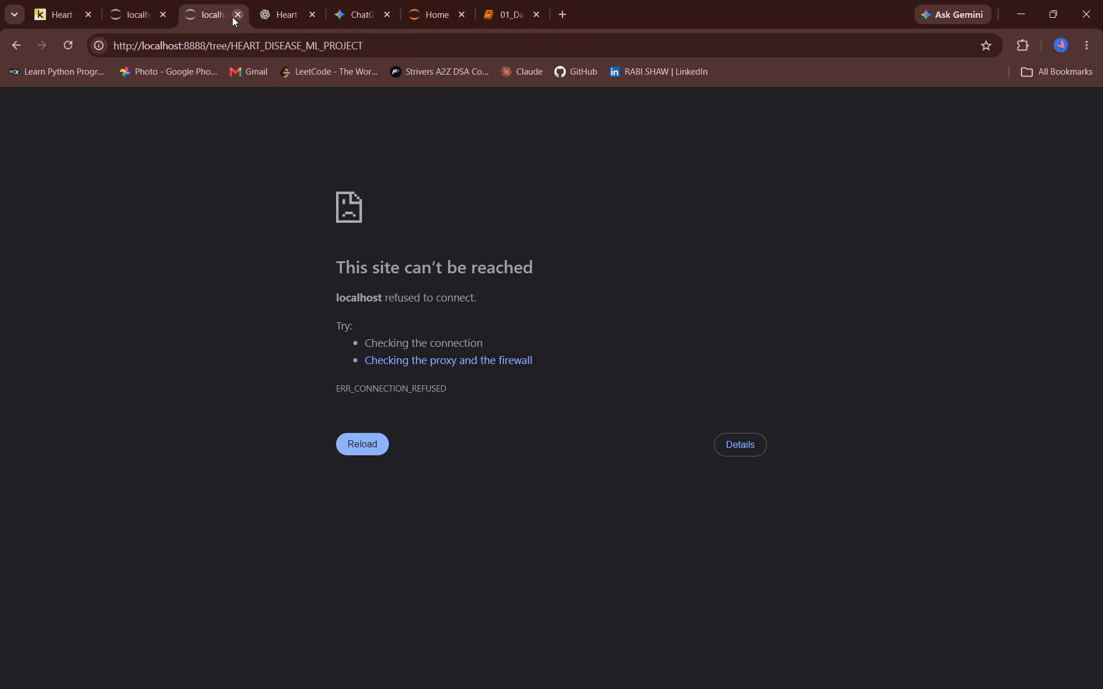
pyautogui.click(237, 14)
pyautogui.click(133, 8)
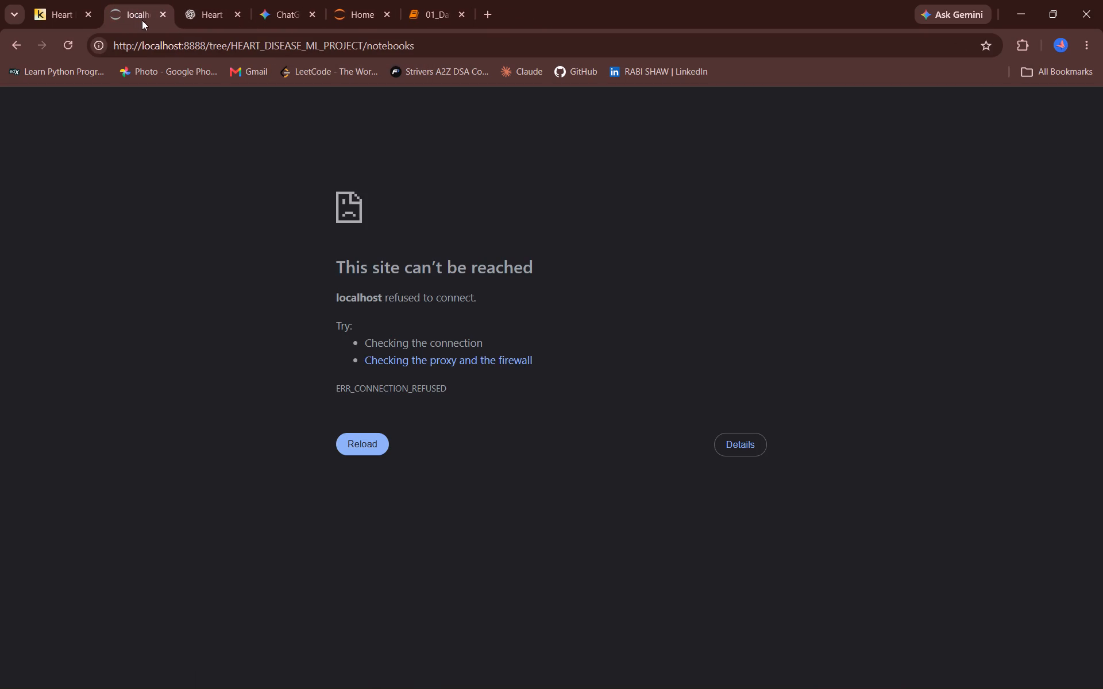
pyautogui.click(160, 13)
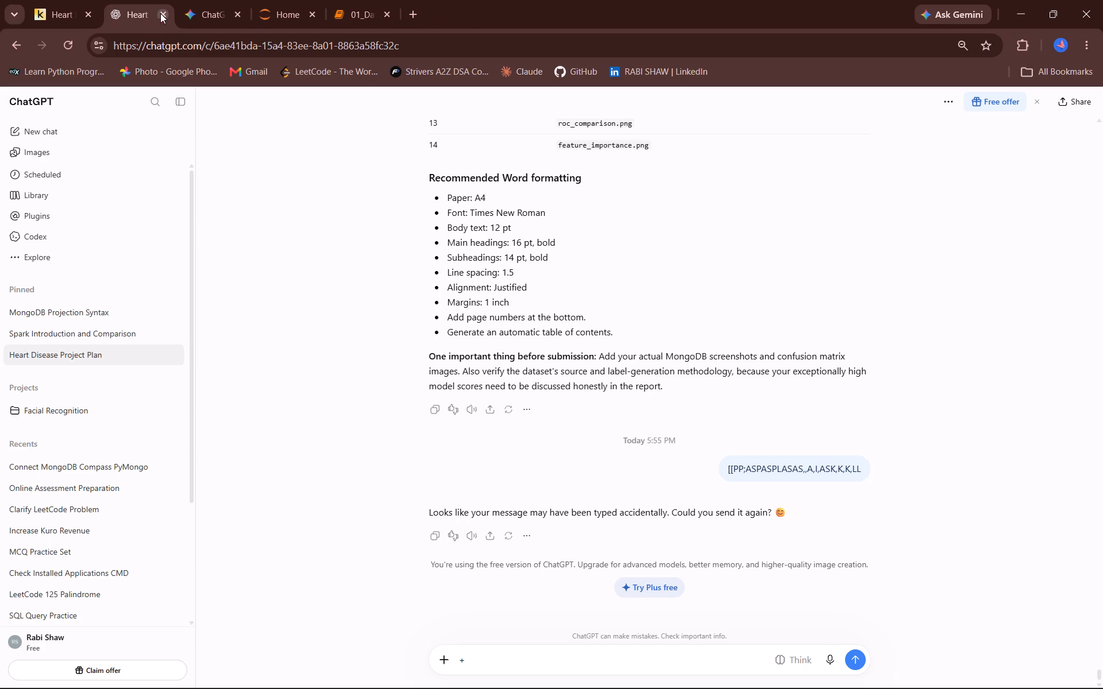
# Open the 02_Data_Preprocessing, 03_MongoDB_CRUD and 04_Machine_Learning notebooks from the project's notebooks folder.
pyautogui.click(343, 15)
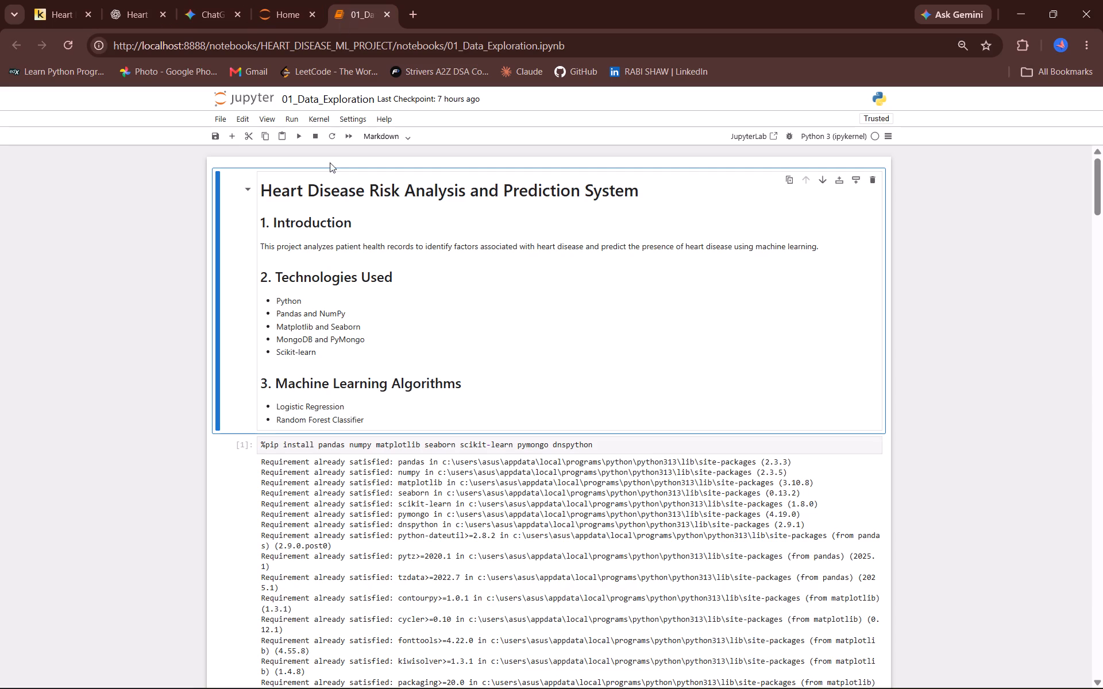
pyautogui.scroll(-15, 325, 311)
pyautogui.click(626, 2)
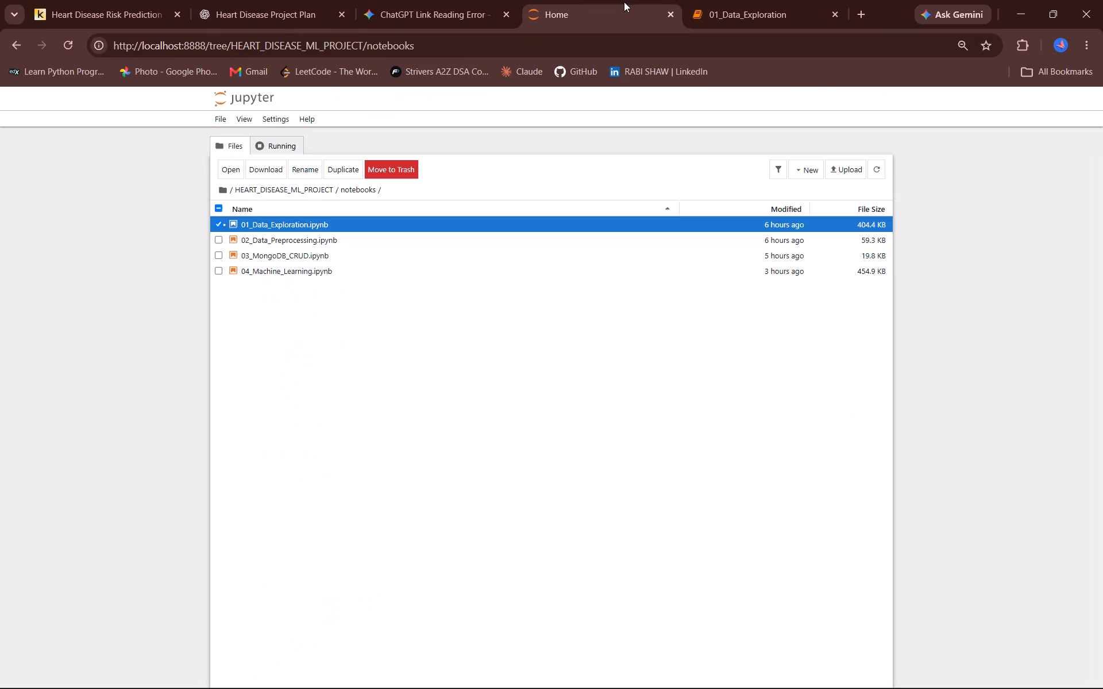
pyautogui.click(309, 238)
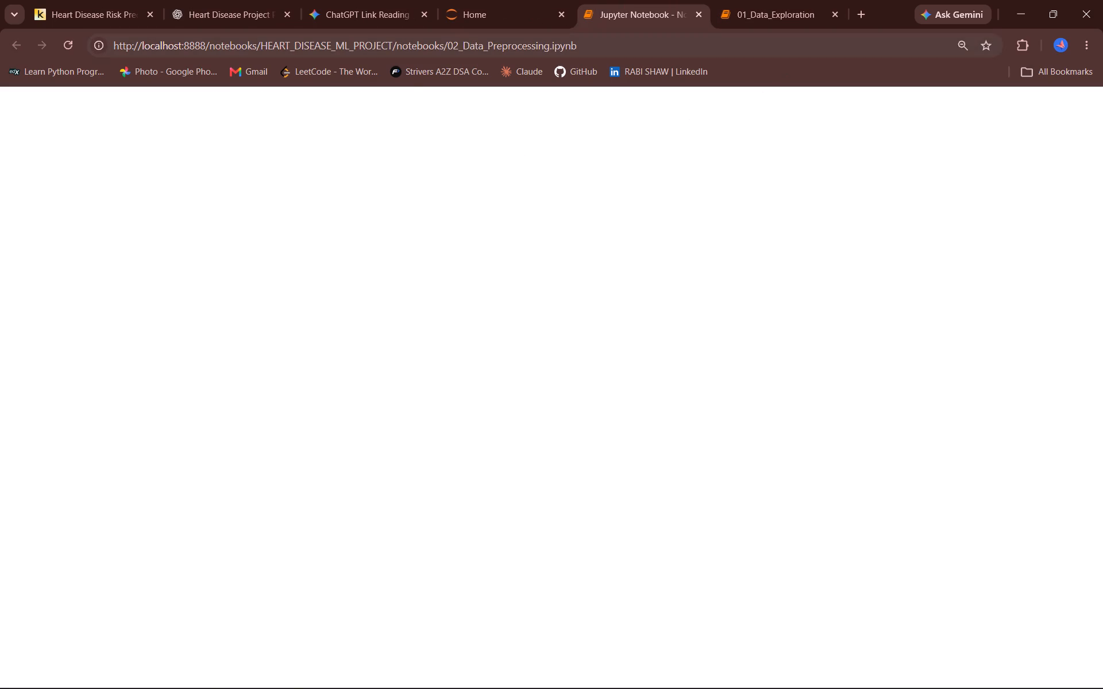
pyautogui.click(471, 0)
pyautogui.click(311, 258)
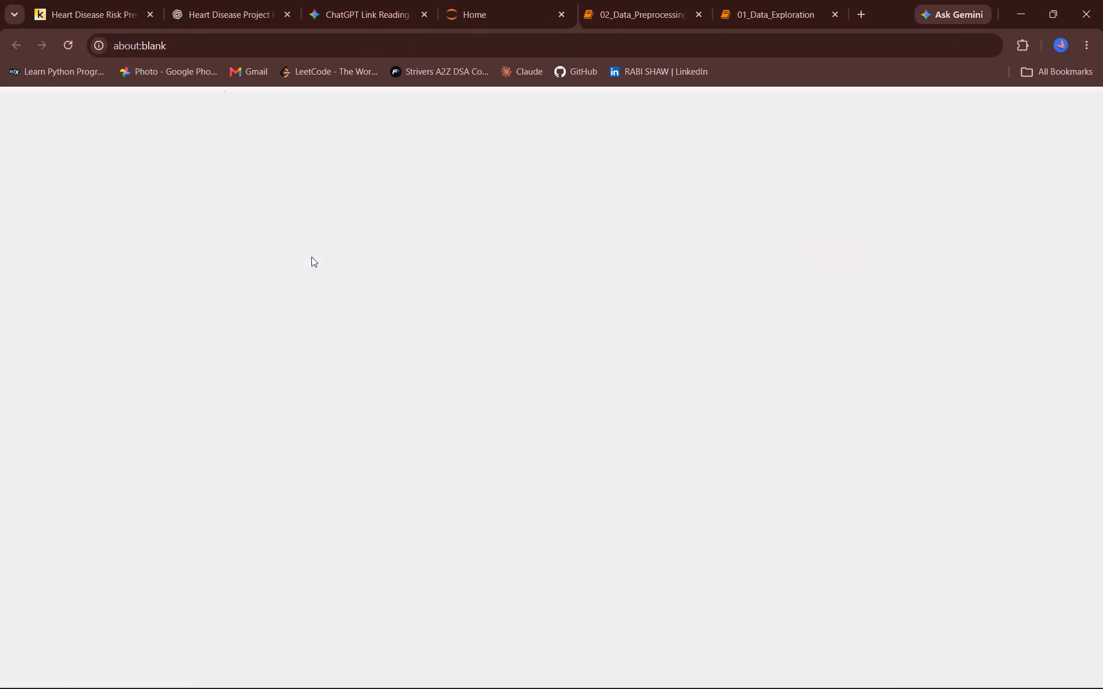
pyautogui.click(471, 0)
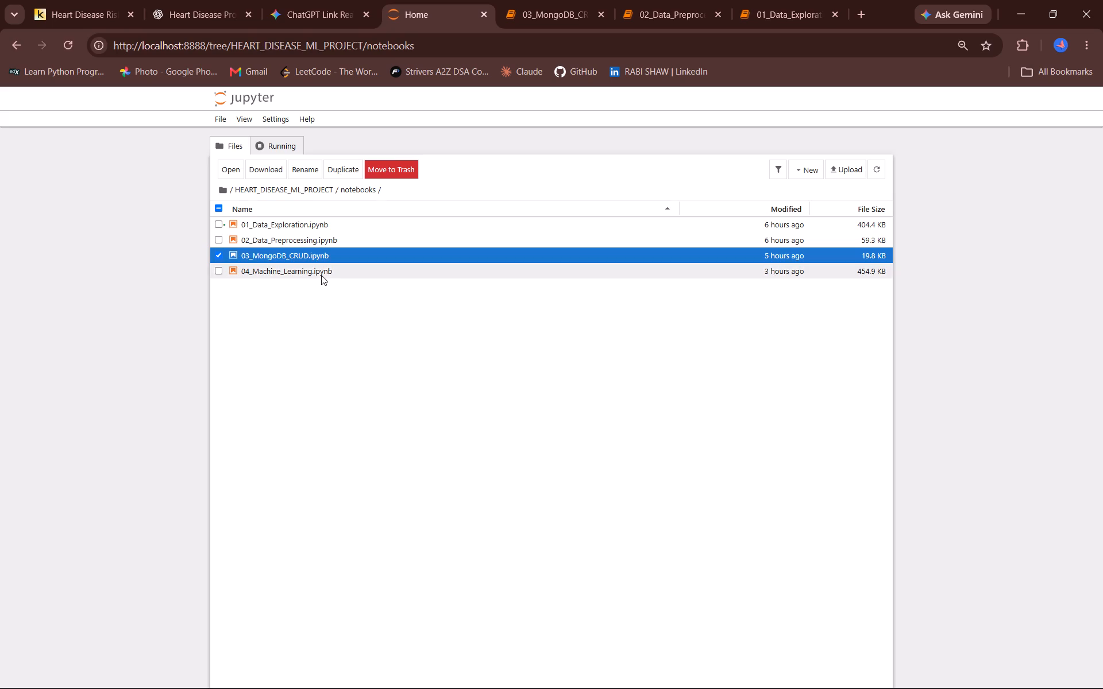
pyautogui.click(321, 275)
pyautogui.click(357, 2)
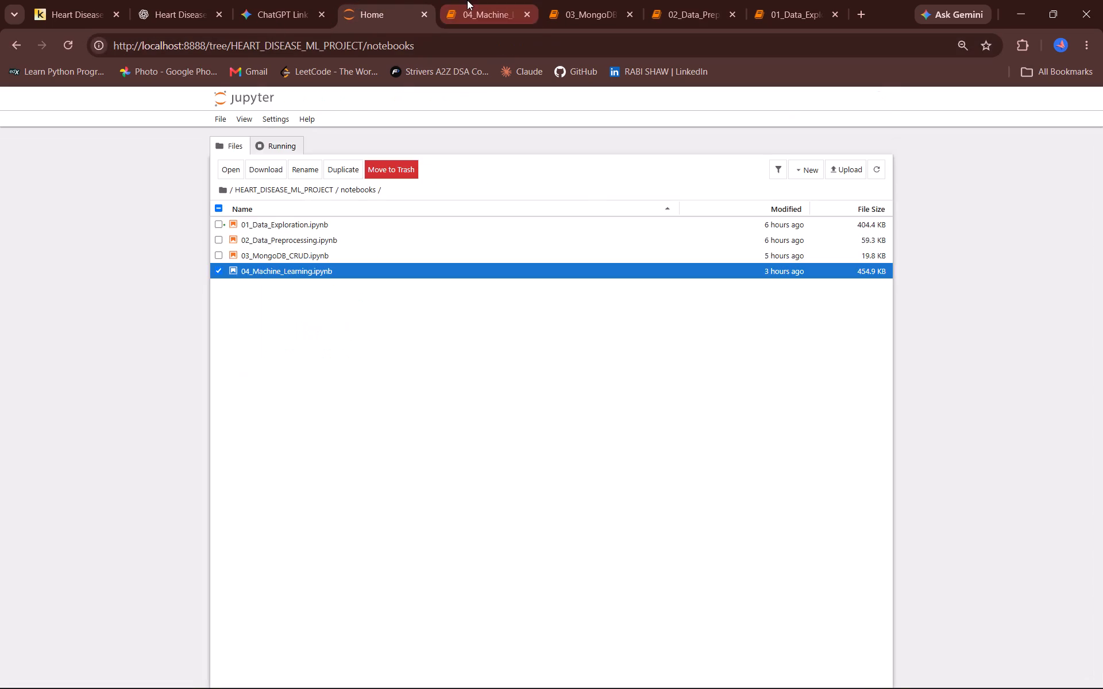
# Look over the reopened notebooks and examine the 01_Data_Exploration outputs down to the Risk Factors Comparison chart.
pyautogui.click(467, 0)
pyautogui.click(572, 2)
pyautogui.click(668, 0)
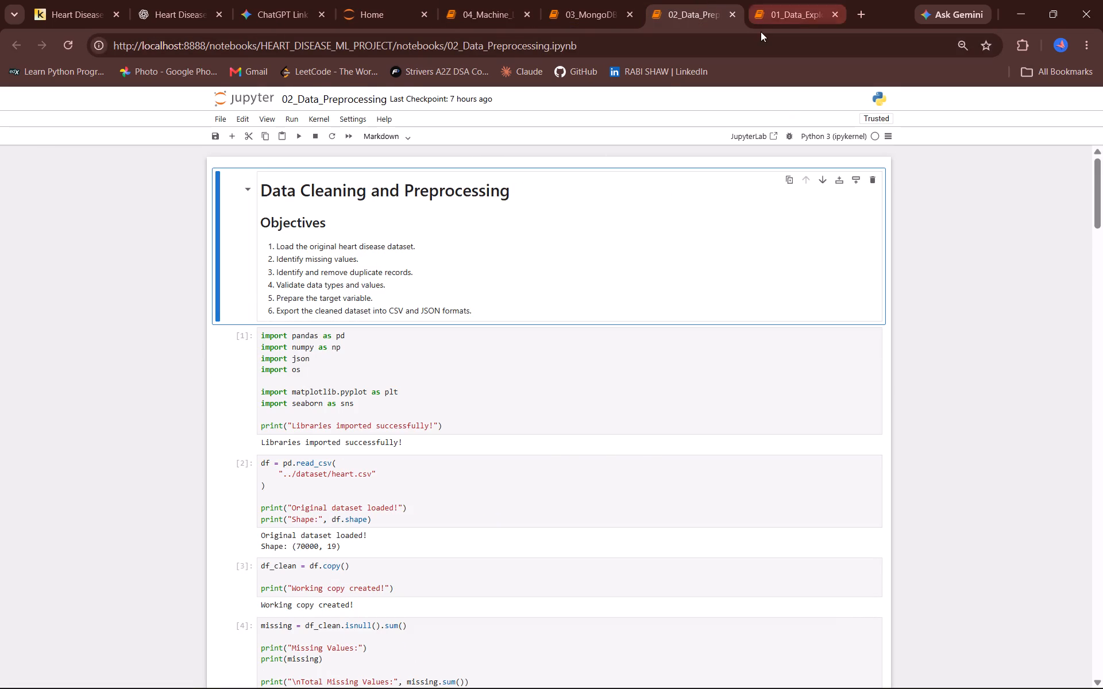
pyautogui.click(772, 2)
pyautogui.scroll(-3, 584, 247)
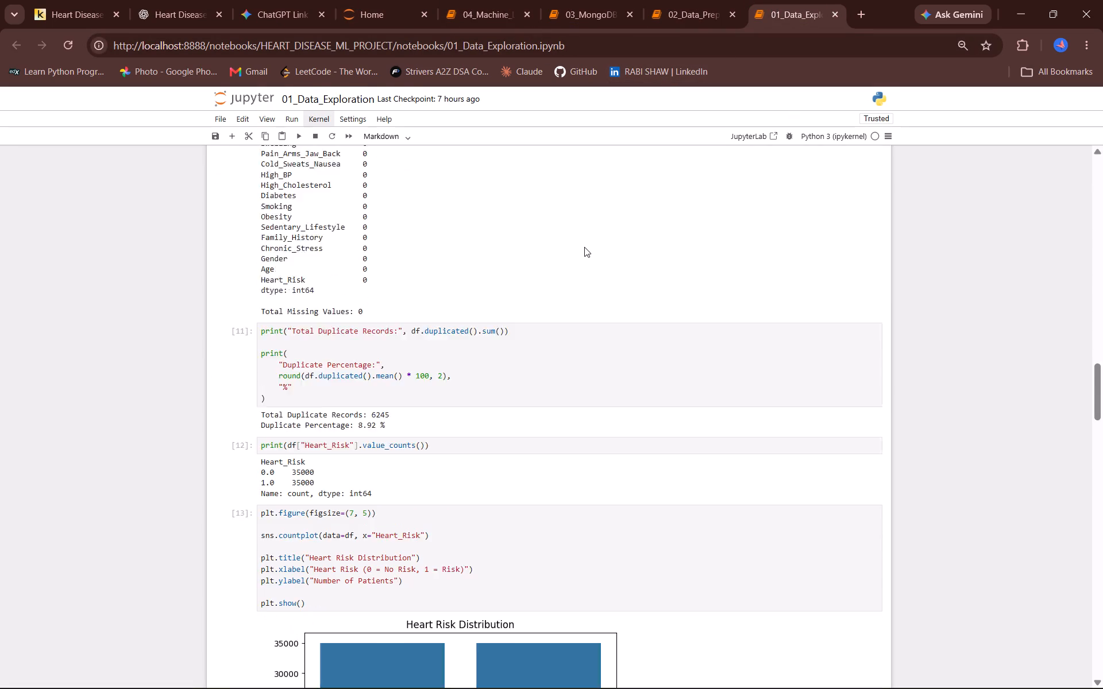
pyautogui.scroll(-20, 584, 247)
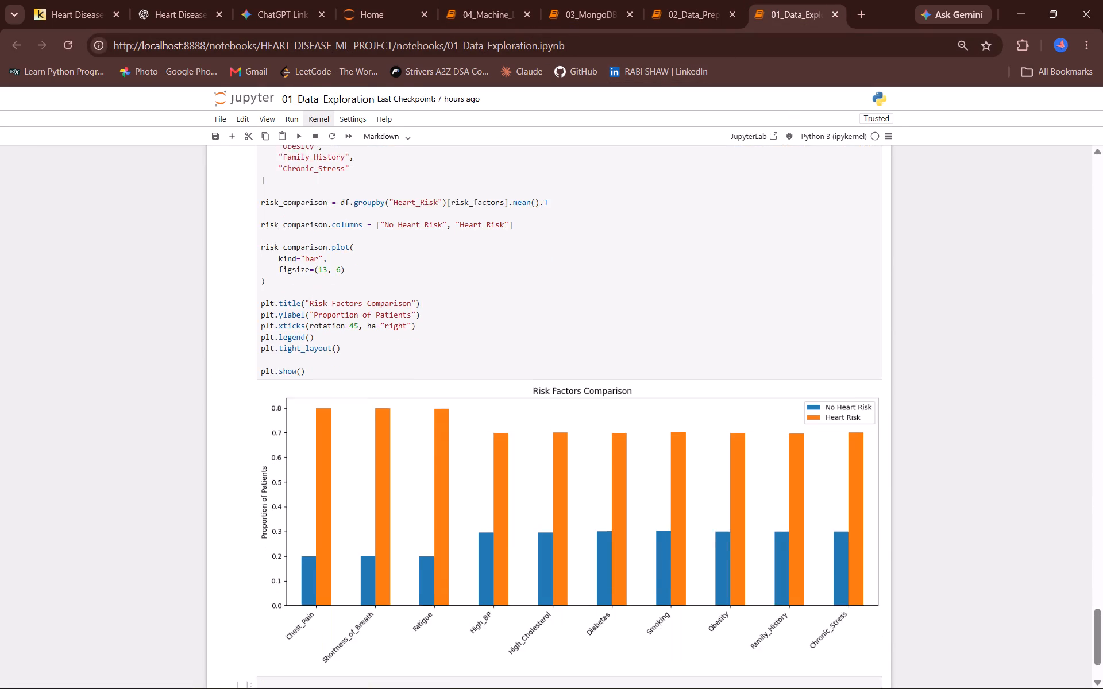
pyautogui.scroll(-8, 584, 250)
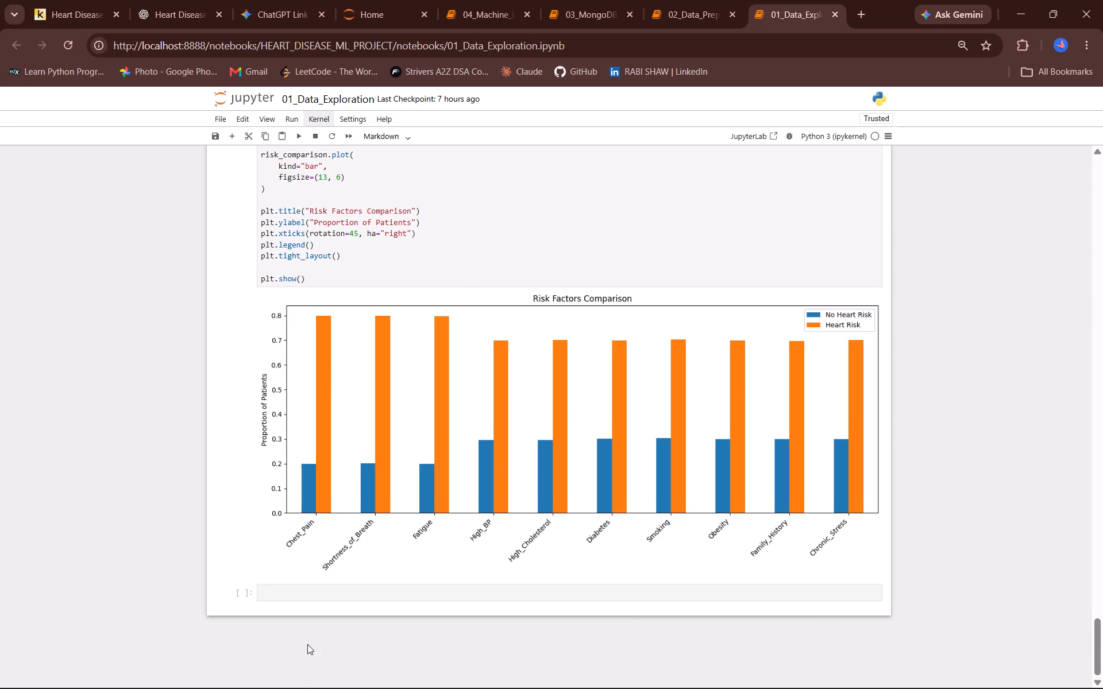
pyautogui.scroll(-3, 448, 521)
pyautogui.scroll(3, 460, 524)
pyautogui.scroll(2, 430, 618)
pyautogui.scroll(-6, 457, 545)
pyautogui.click(217, 0)
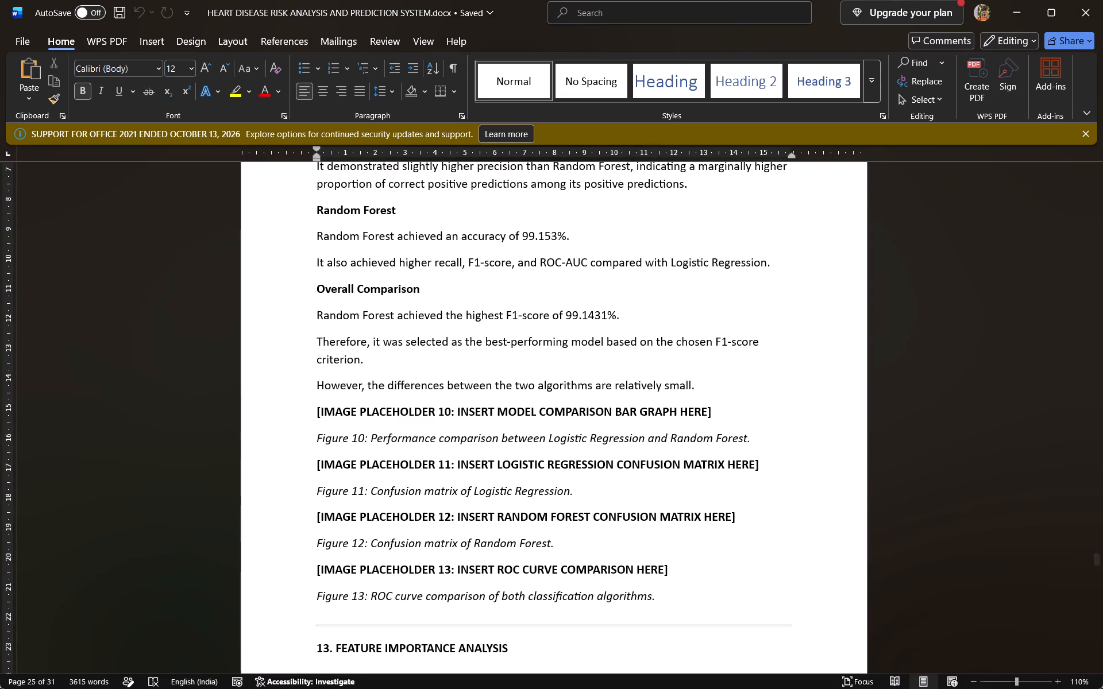
pyautogui.click(719, 679)
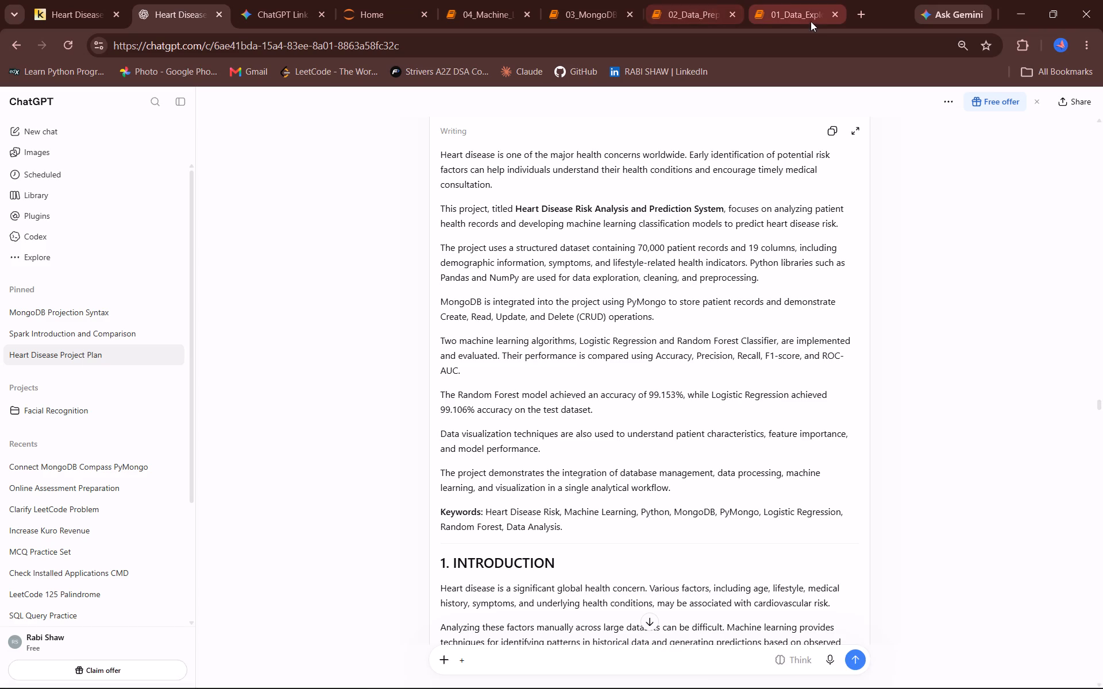
pyautogui.click(790, 2)
pyautogui.click(508, 0)
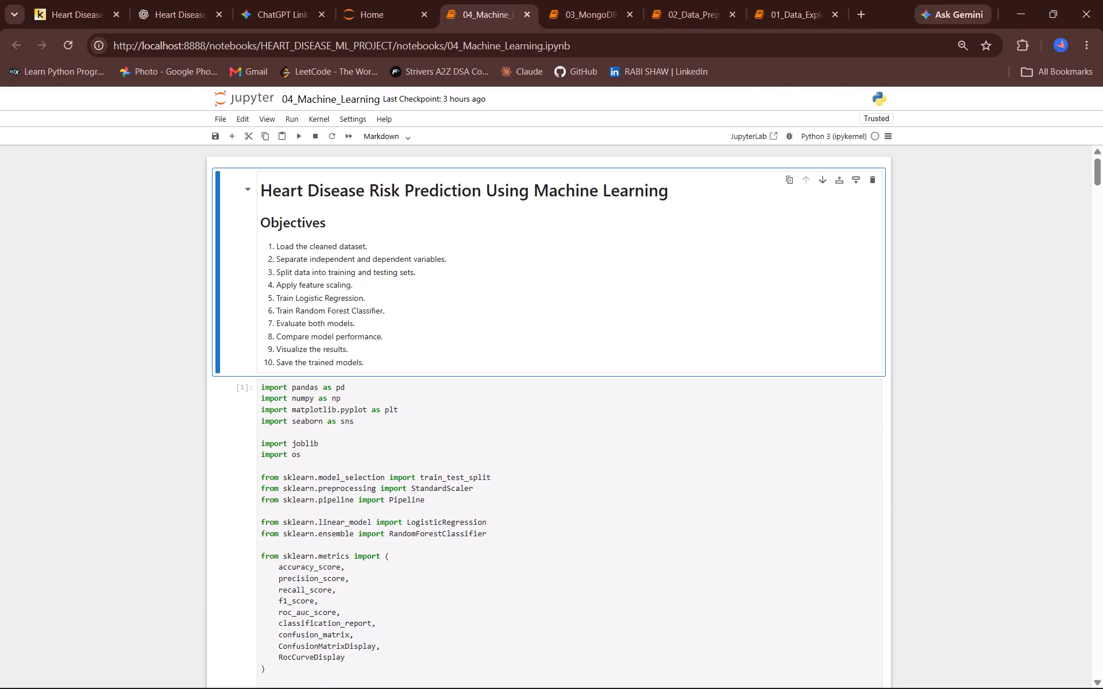
pyautogui.scroll(-20, 526, 407)
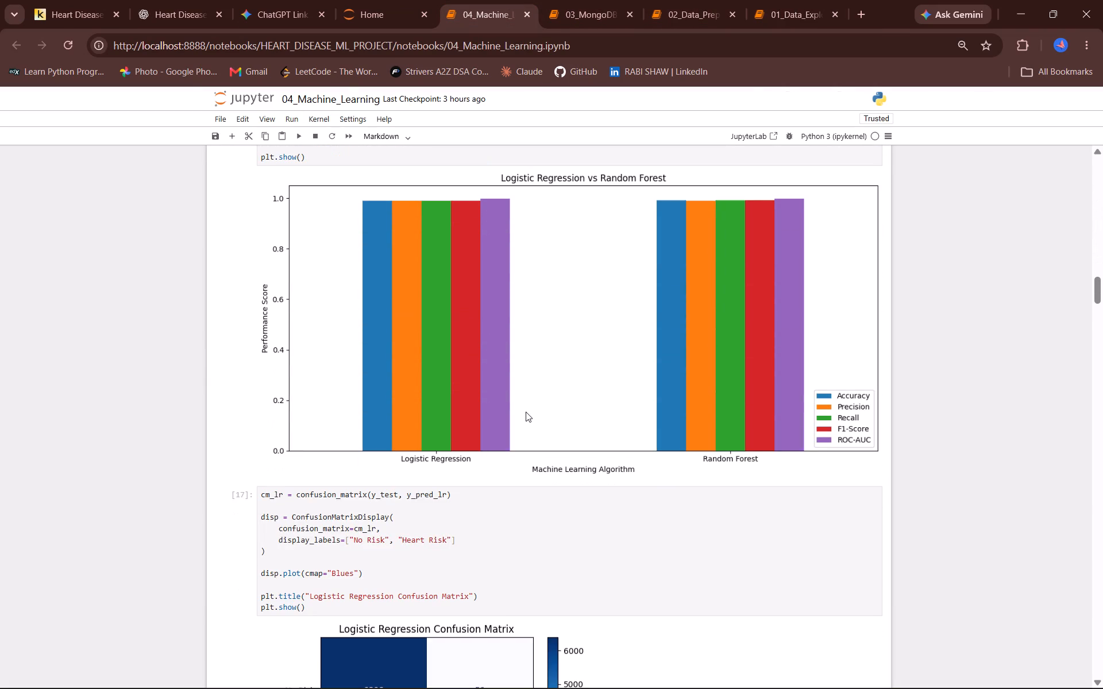
pyautogui.scroll(1, 526, 412)
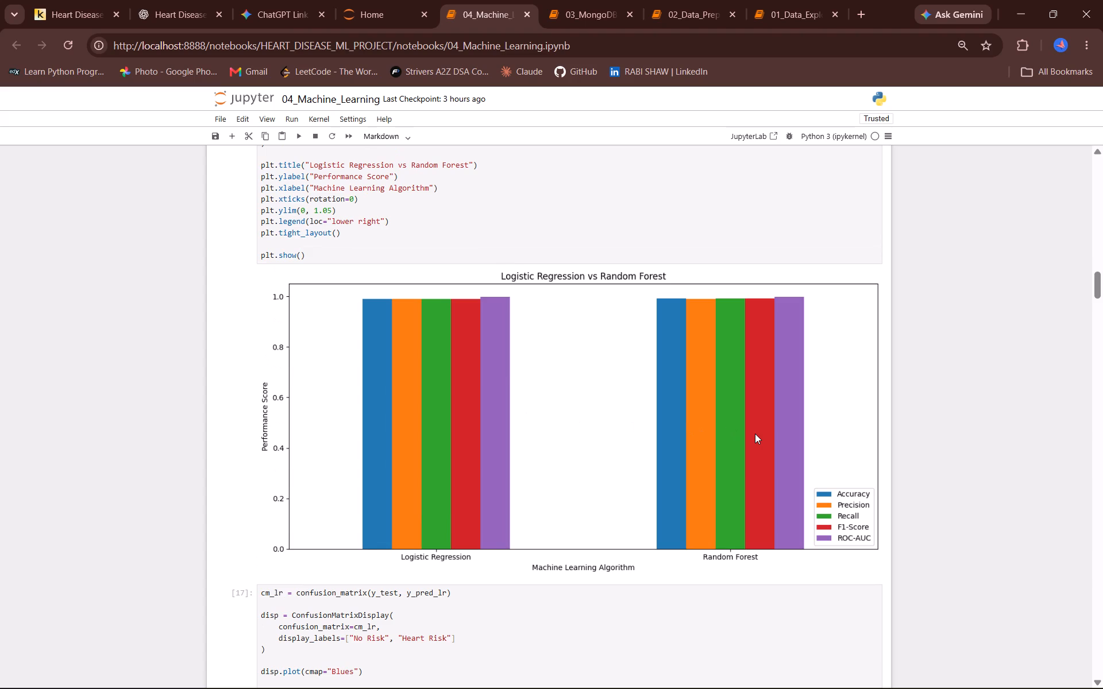
pyautogui.scroll(1, 755, 433)
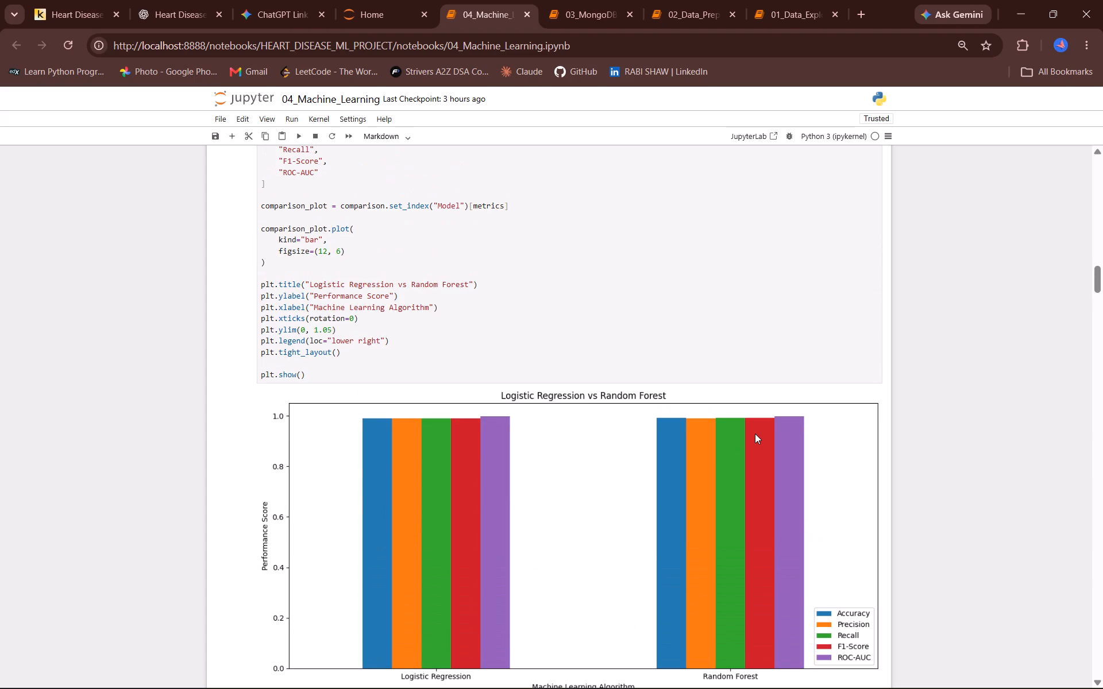
pyautogui.scroll(-1, 755, 433)
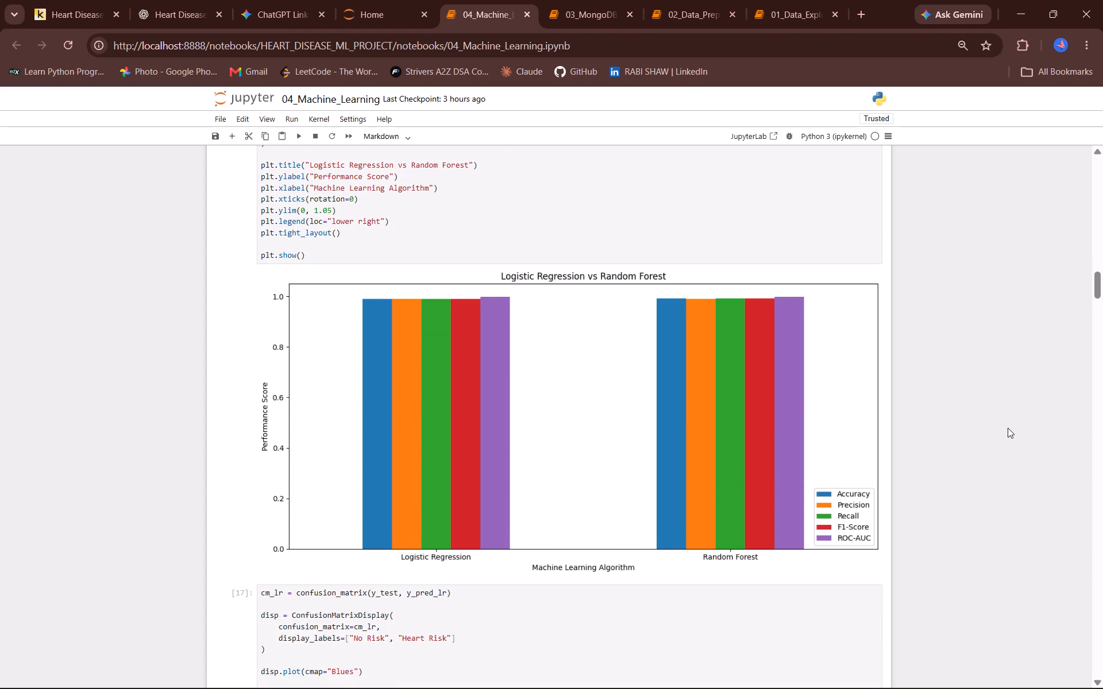
pyautogui.press('shift+super+s')
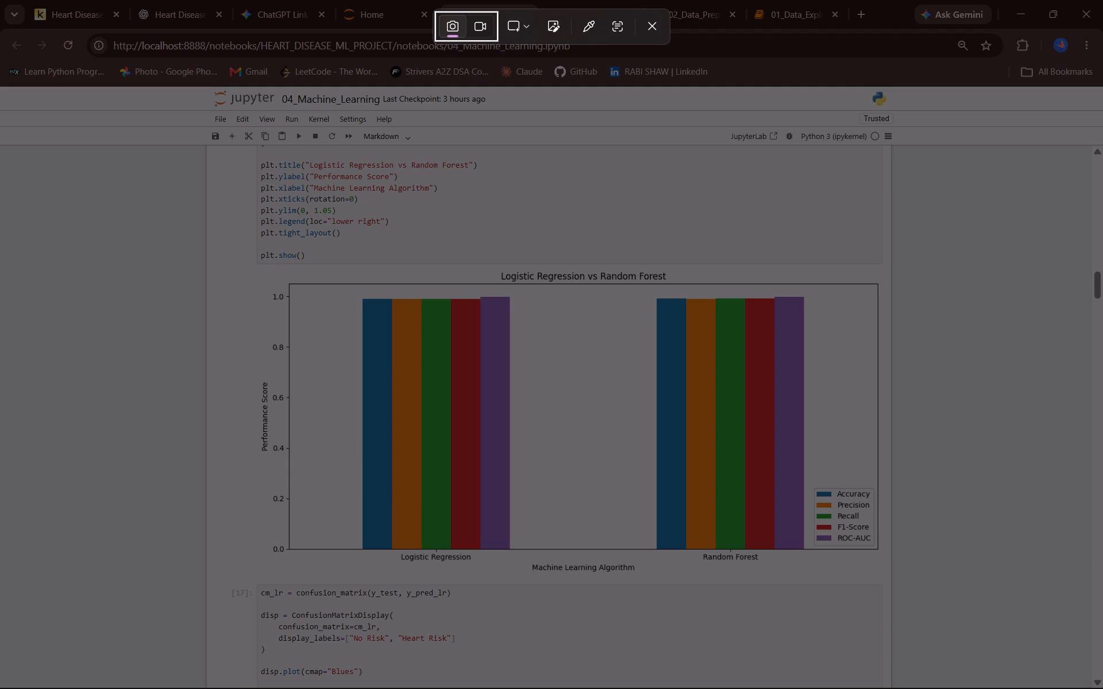
pyautogui.moveTo(235, 264); pyautogui.dragTo(699, 531)
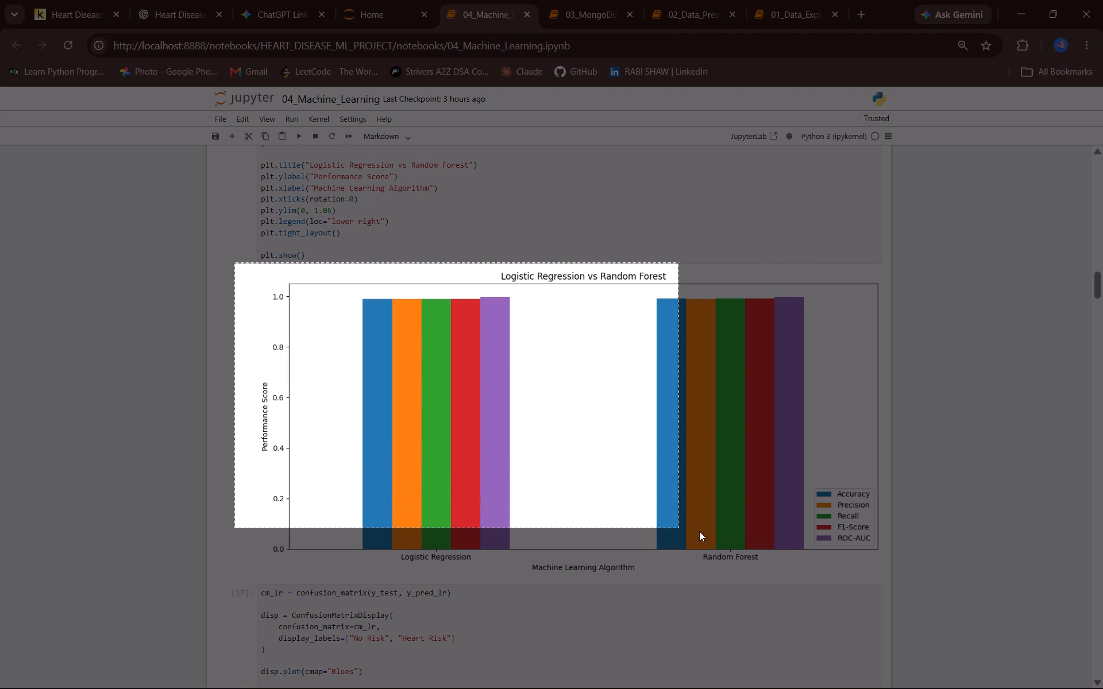
pyautogui.moveTo(699, 531); pyautogui.dragTo(874, 548)
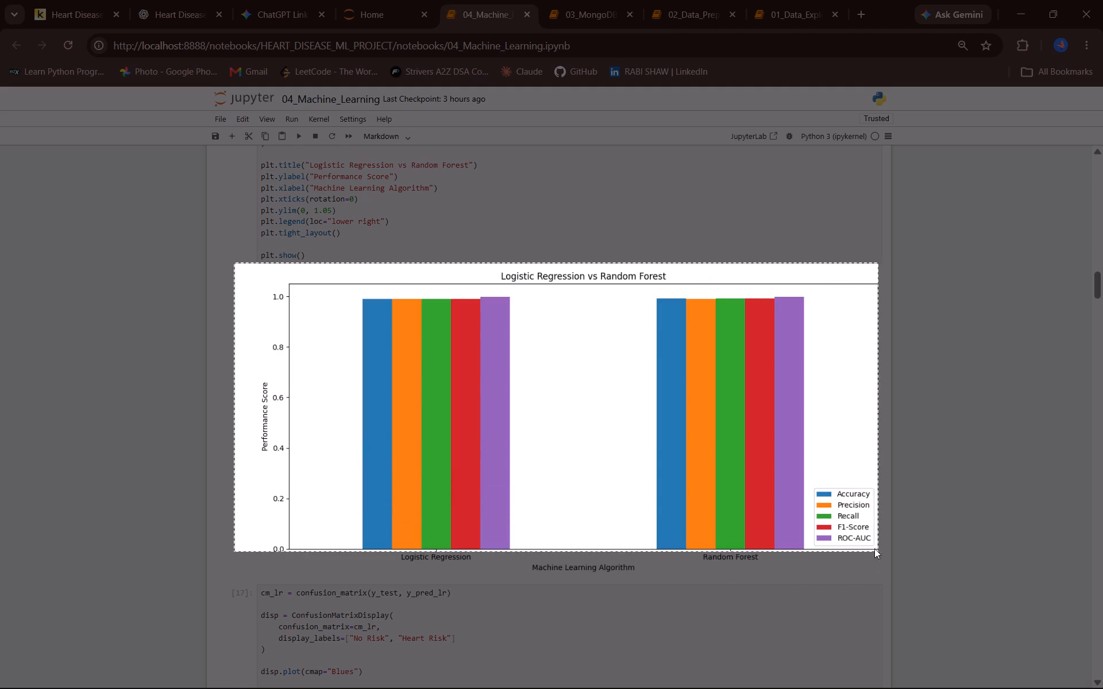
pyautogui.moveTo(874, 548); pyautogui.dragTo(880, 566)
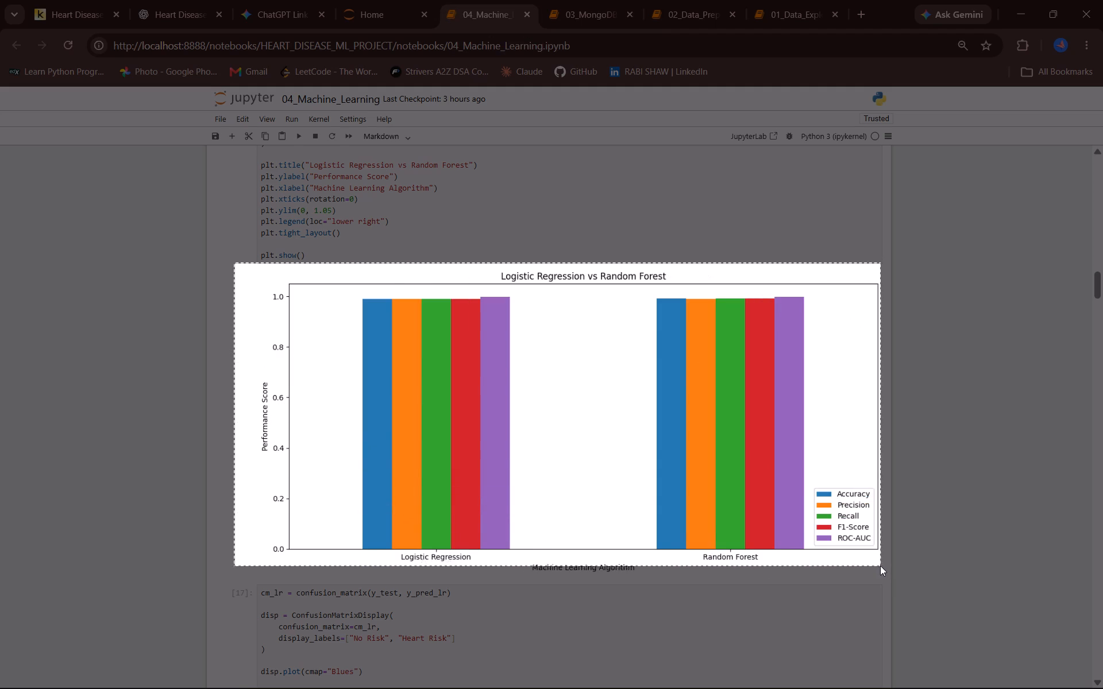
pyautogui.moveTo(880, 566); pyautogui.dragTo(887, 572)
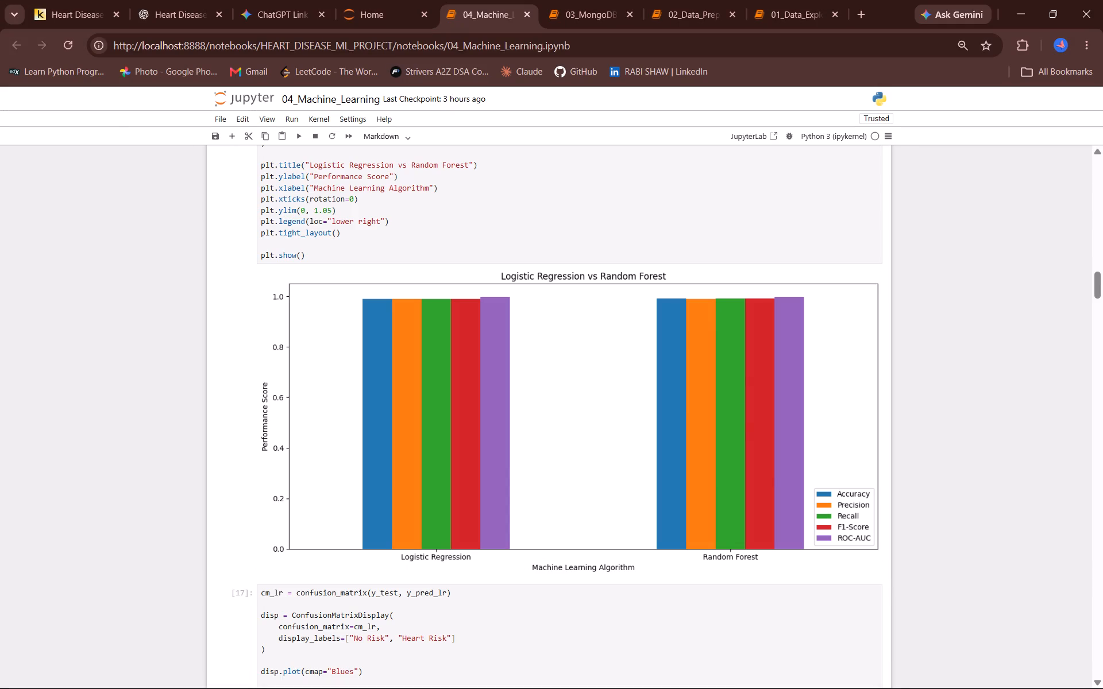
# Back in the Word report, replace the image placeholder 10 text with the copied model comparison bar chart.
pyautogui.click(749, 672)
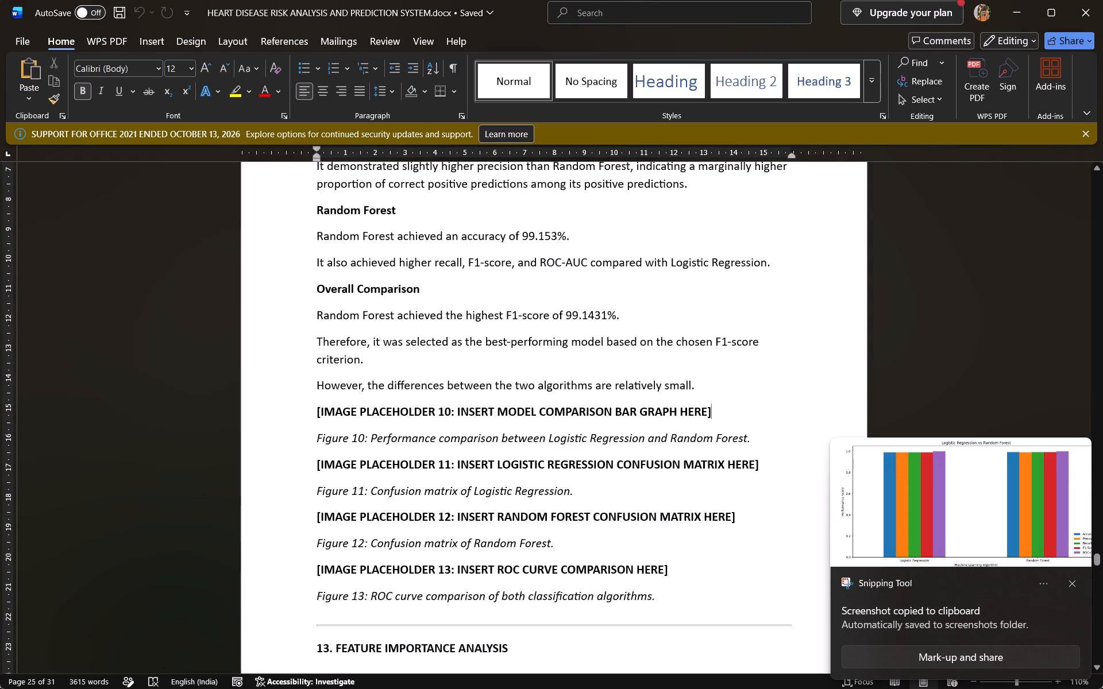
pyautogui.moveTo(715, 410); pyautogui.dragTo(330, 425)
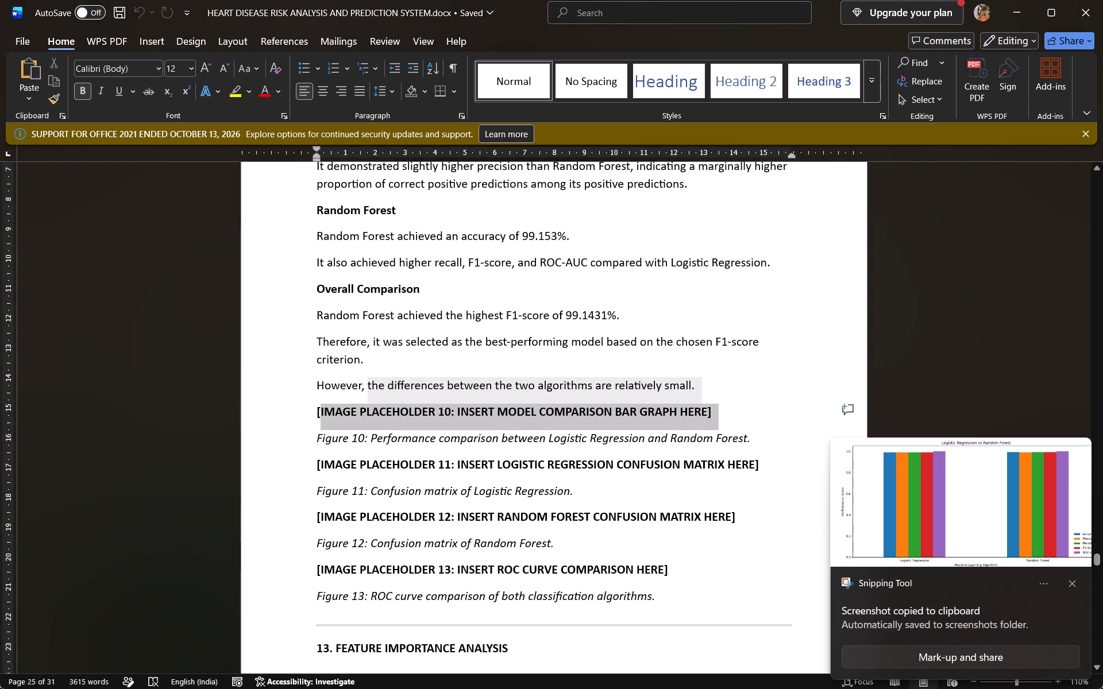
pyautogui.moveTo(330, 425); pyautogui.dragTo(306, 420)
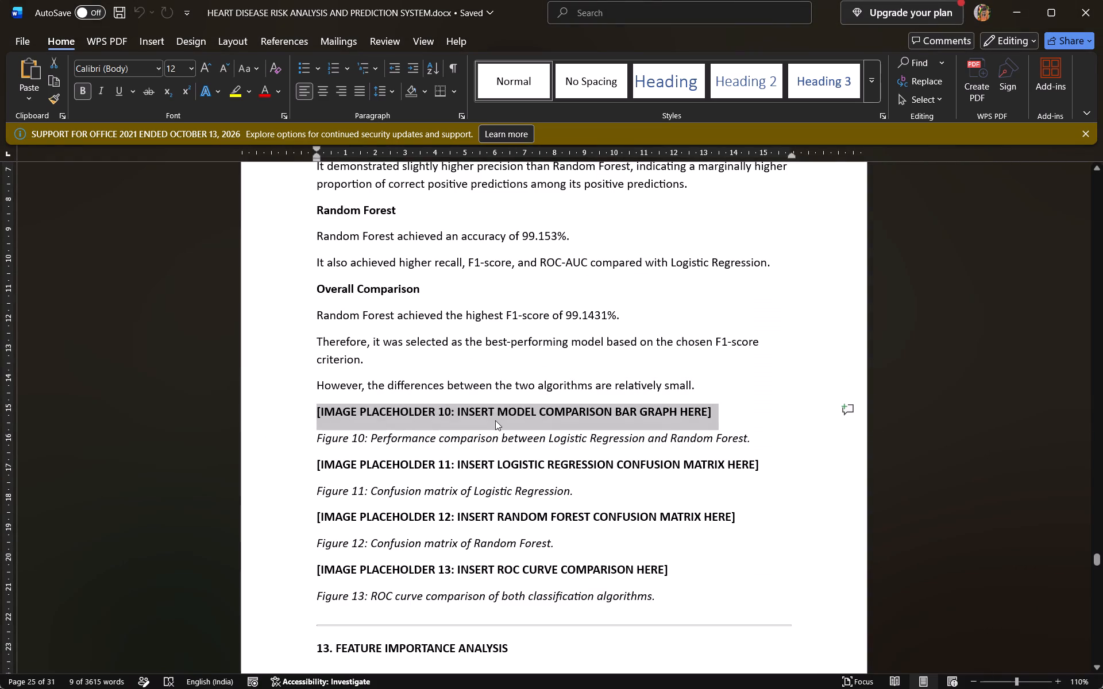
pyautogui.hotkey('ctrl', 'v')
# Add an empty paragraph after the Figure 10 caption.
pyautogui.scroll(-2, 520, 466)
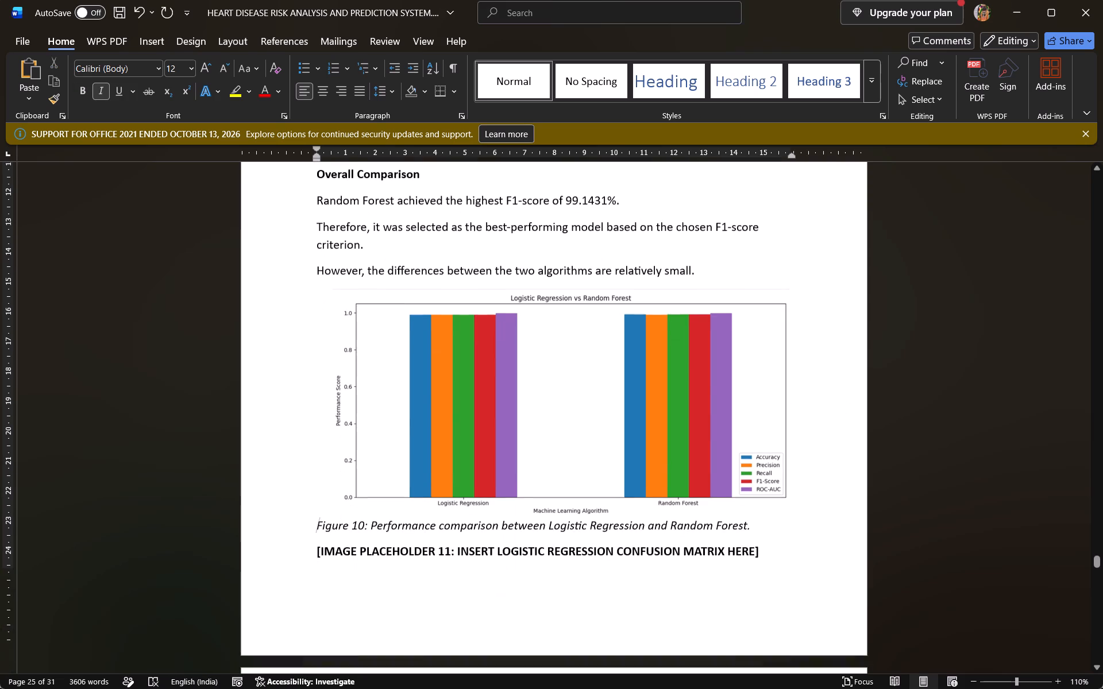
pyautogui.scroll(-1, 523, 482)
pyautogui.click(770, 444)
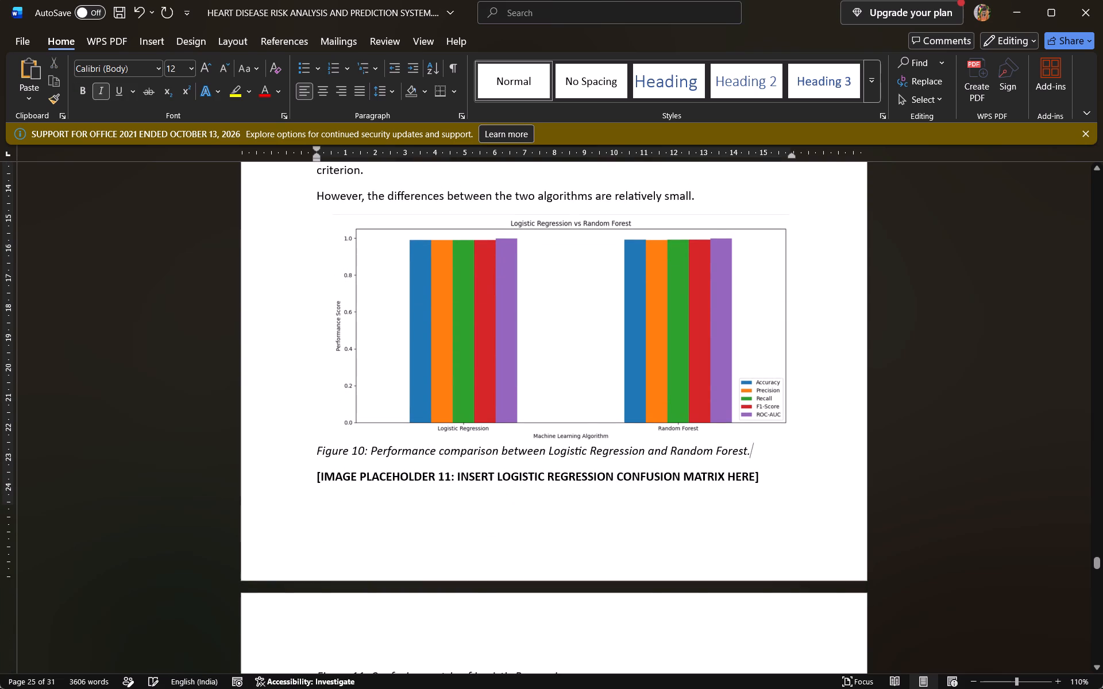
pyautogui.press('Return')
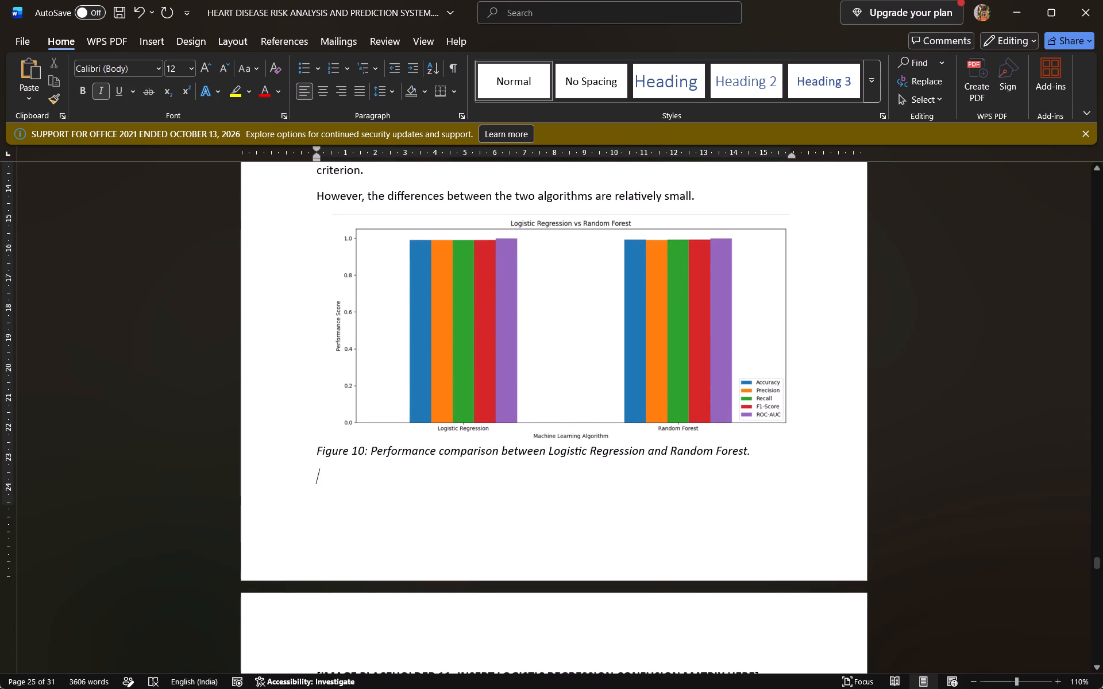
# Return to the 04_Machine_Learning notebook in Chrome and snip the Logistic Regression Confusion Matrix plot with its colour scale and axis labels.
pyautogui.scroll(-3, 636, 451)
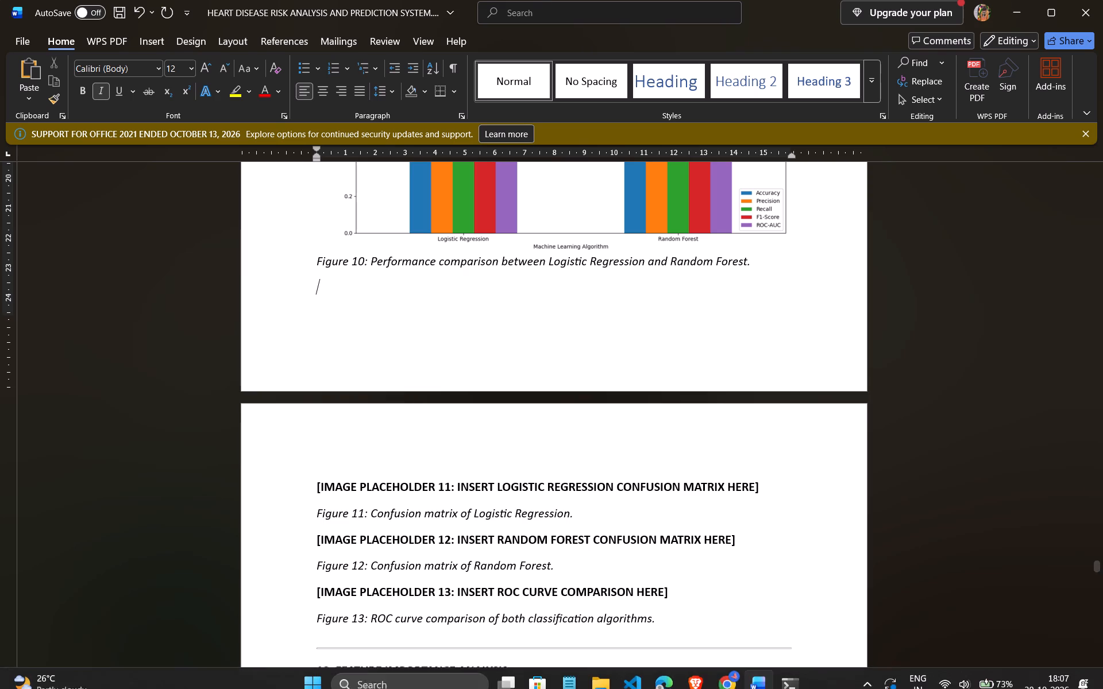
pyautogui.click(727, 671)
pyautogui.scroll(-3, 643, 397)
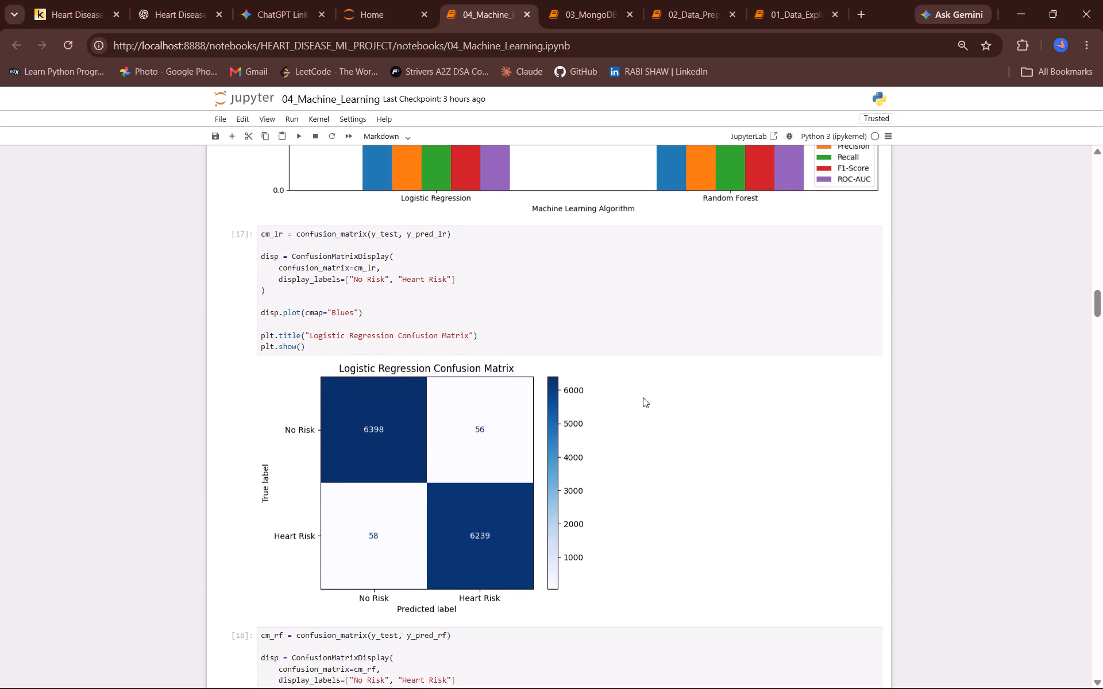
pyautogui.press('shift+super+s')
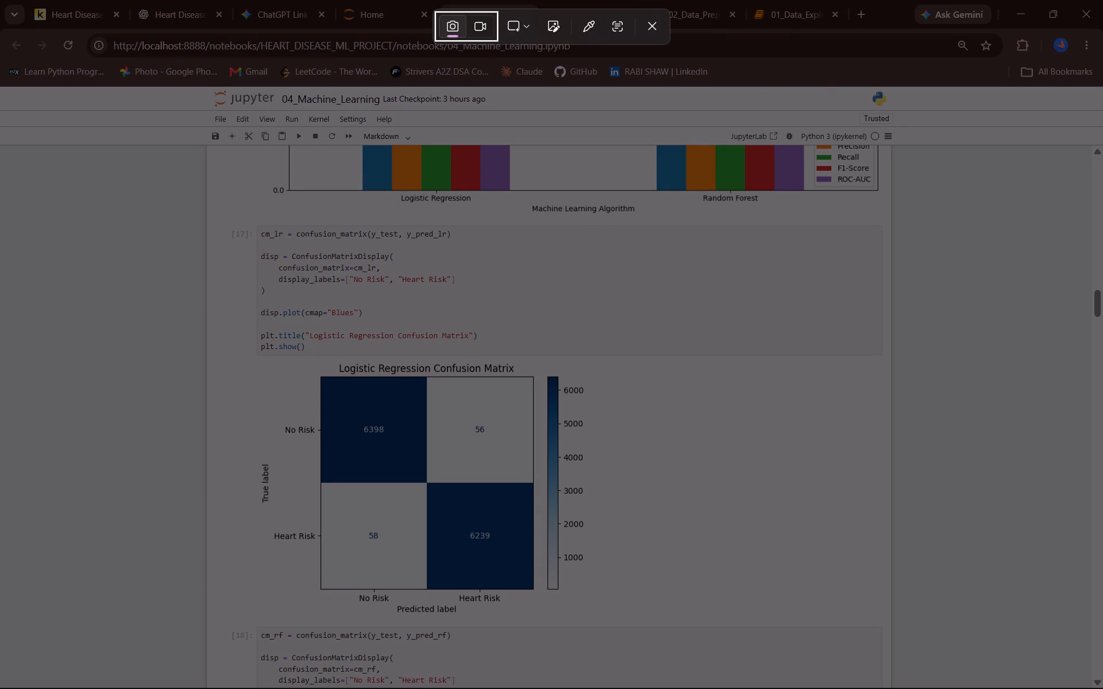
pyautogui.moveTo(239, 356); pyautogui.dragTo(238, 356)
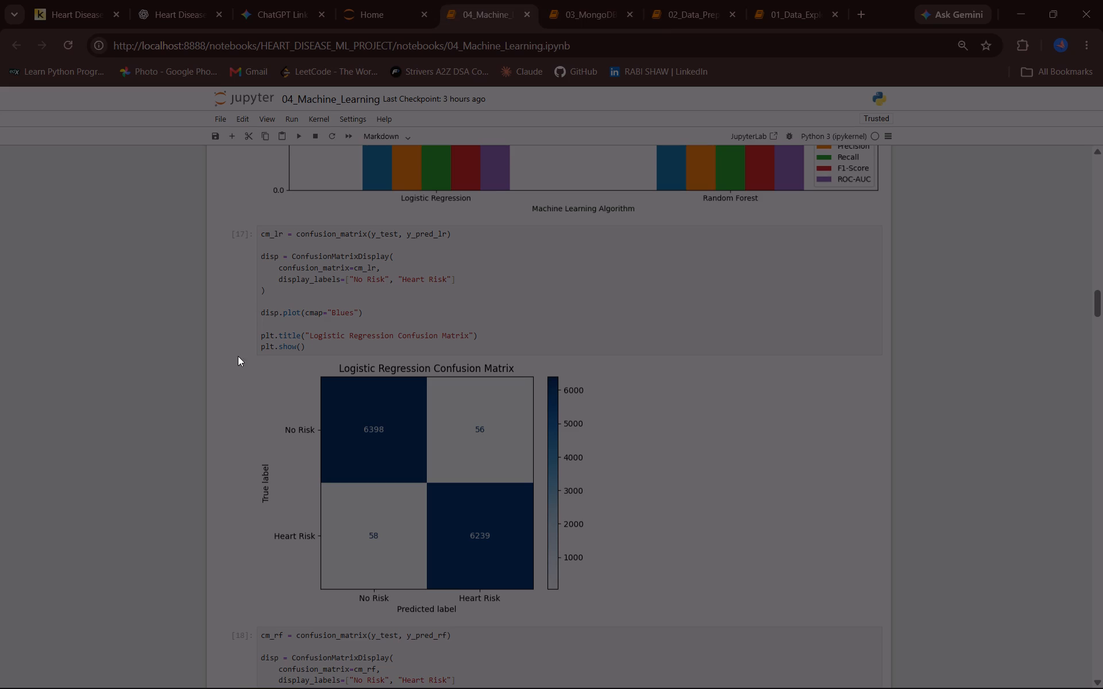
pyautogui.moveTo(238, 356); pyautogui.dragTo(606, 608)
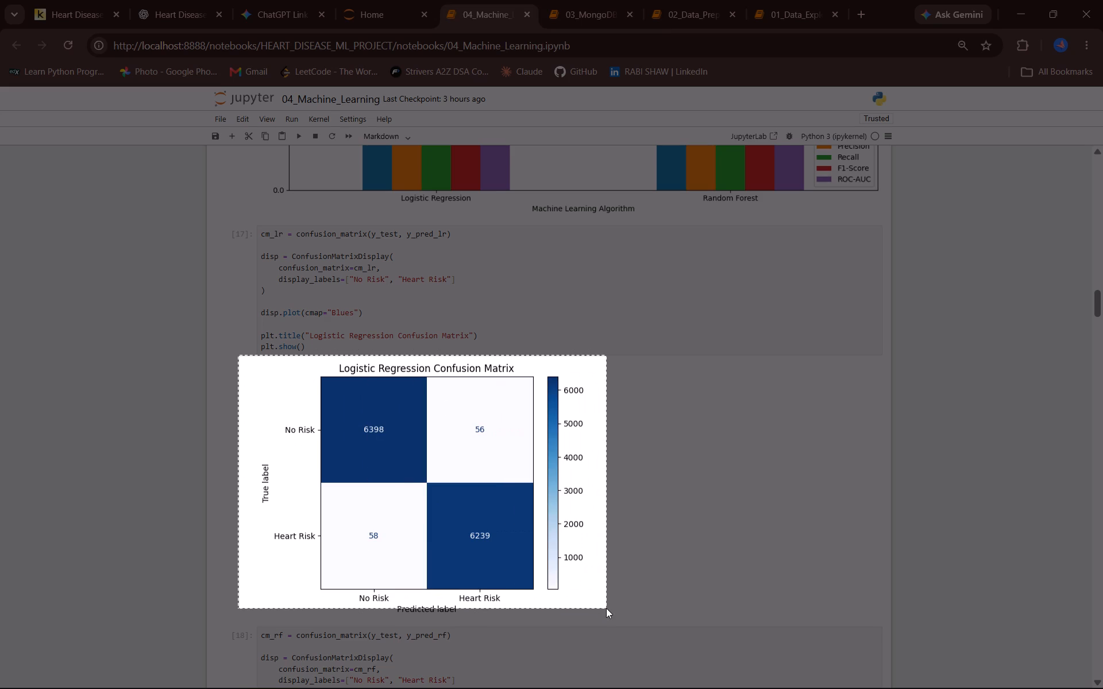
pyautogui.moveTo(606, 608); pyautogui.dragTo(606, 618)
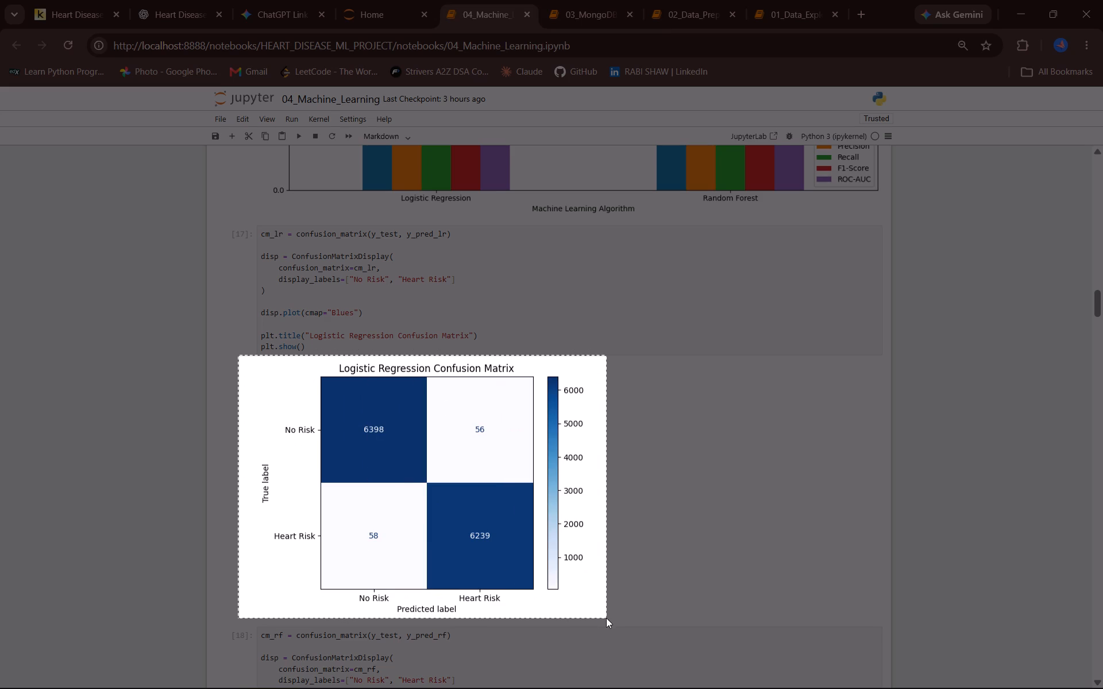
pyautogui.moveTo(606, 618); pyautogui.dragTo(606, 620)
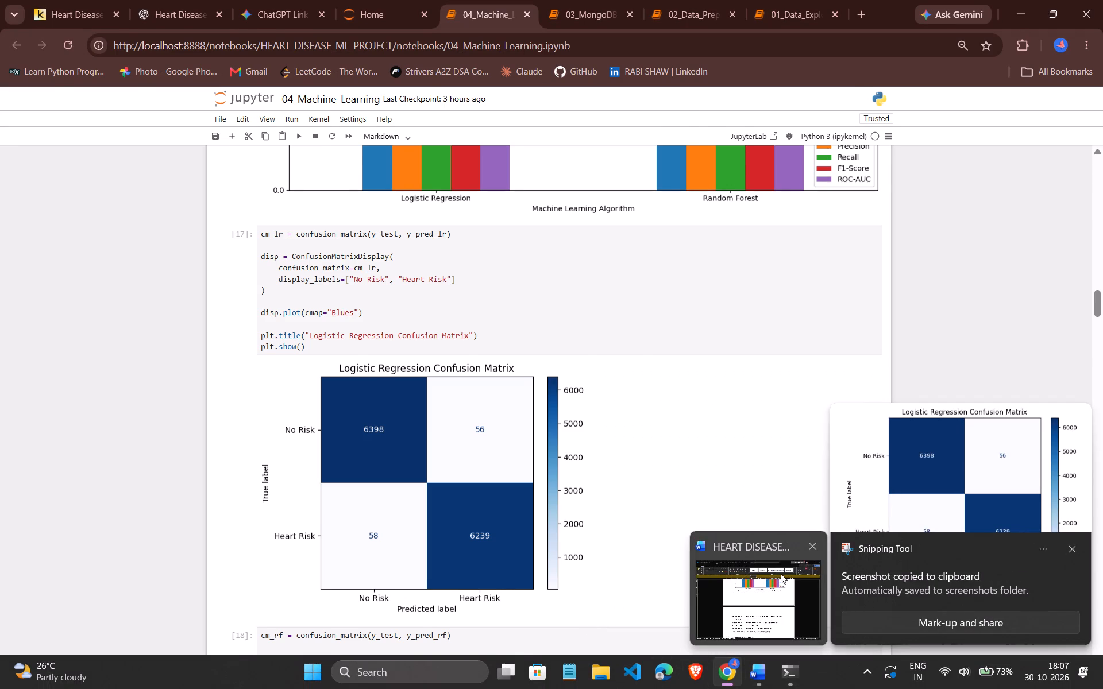
# Switch to the Word report and replace the image placeholder 11 text with the copied Logistic Regression confusion matrix.
pyautogui.click(781, 574)
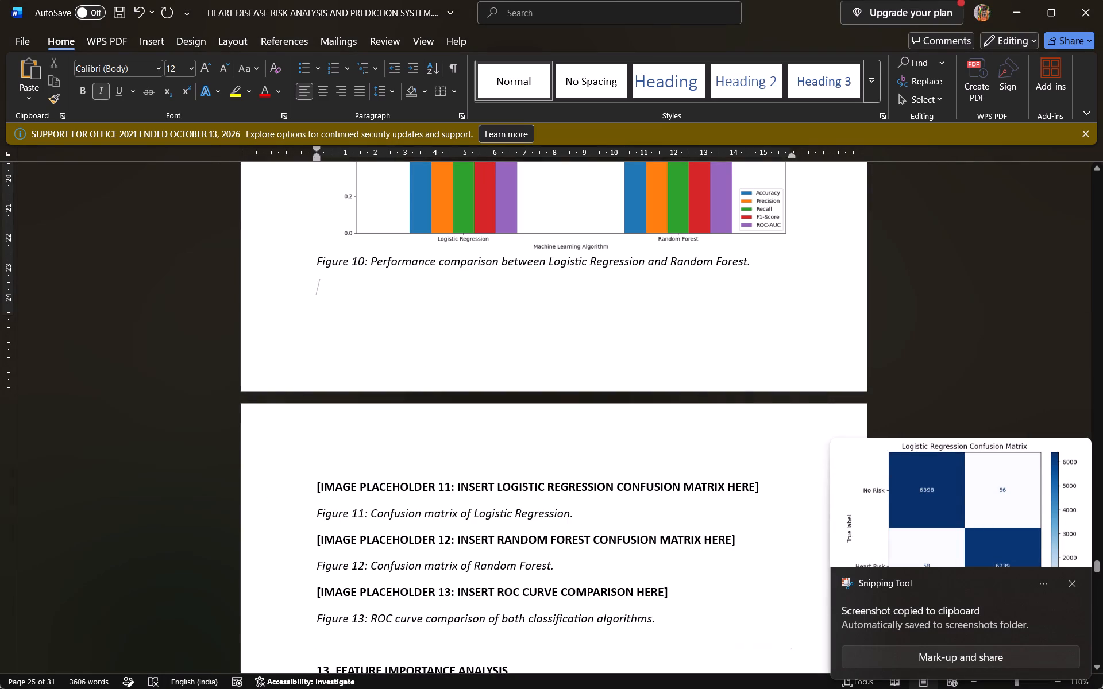
pyautogui.moveTo(317, 488); pyautogui.dragTo(732, 496)
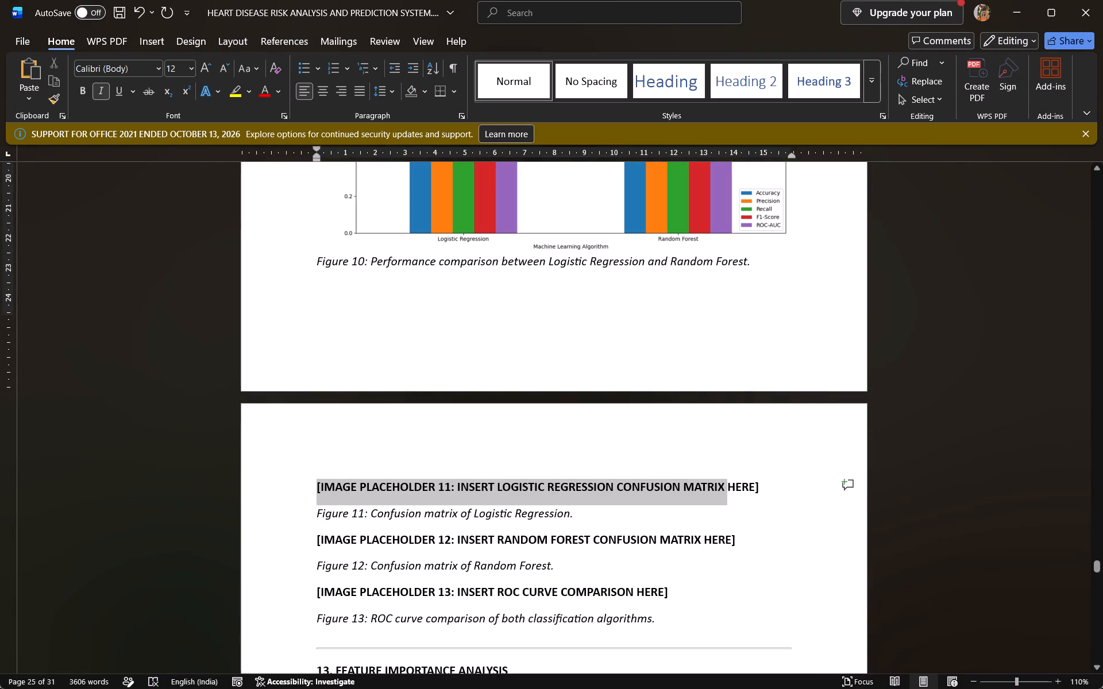
pyautogui.moveTo(732, 496); pyautogui.dragTo(759, 496)
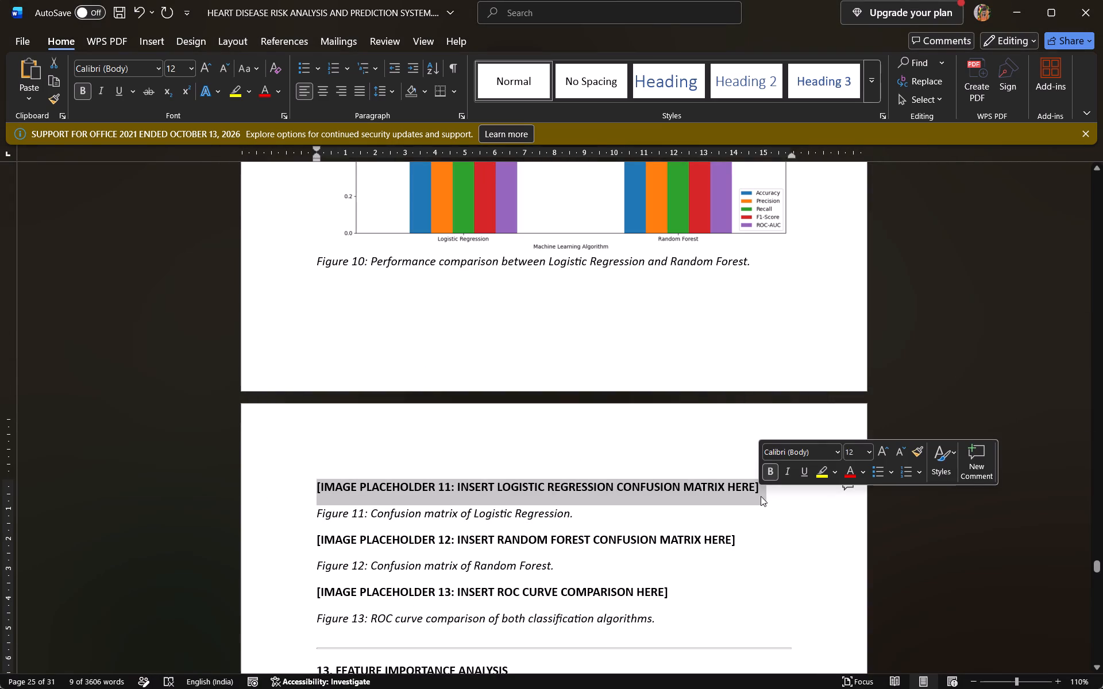
pyautogui.hotkey('ctrl', 'v')
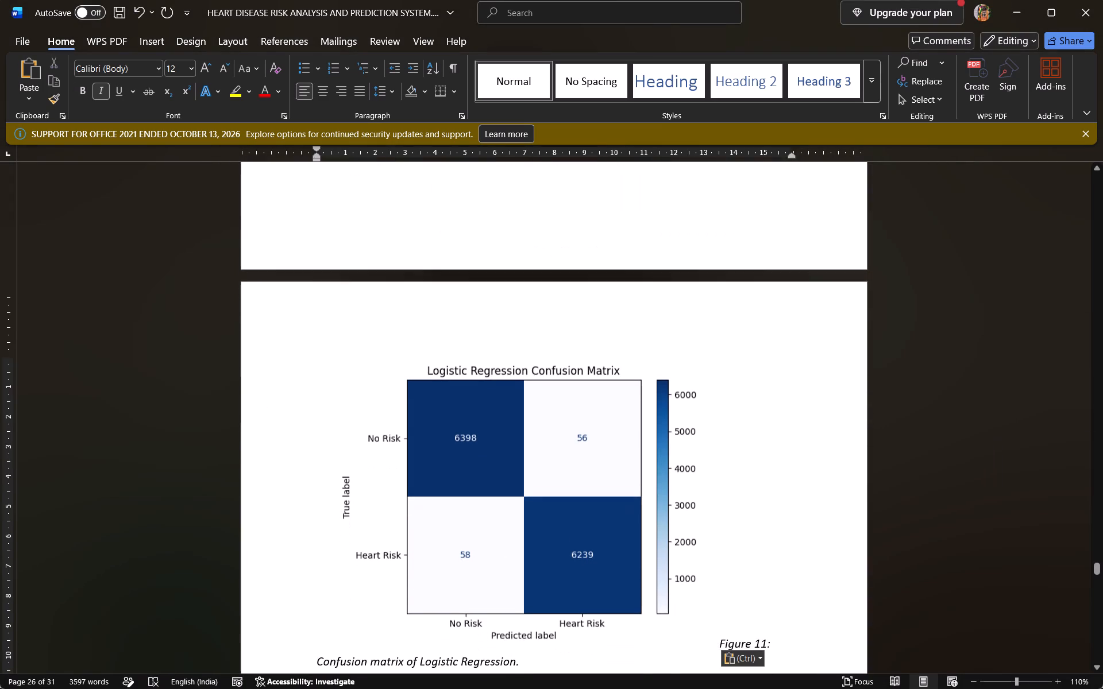
pyautogui.scroll(3, 758, 491)
pyautogui.scroll(-5, 758, 491)
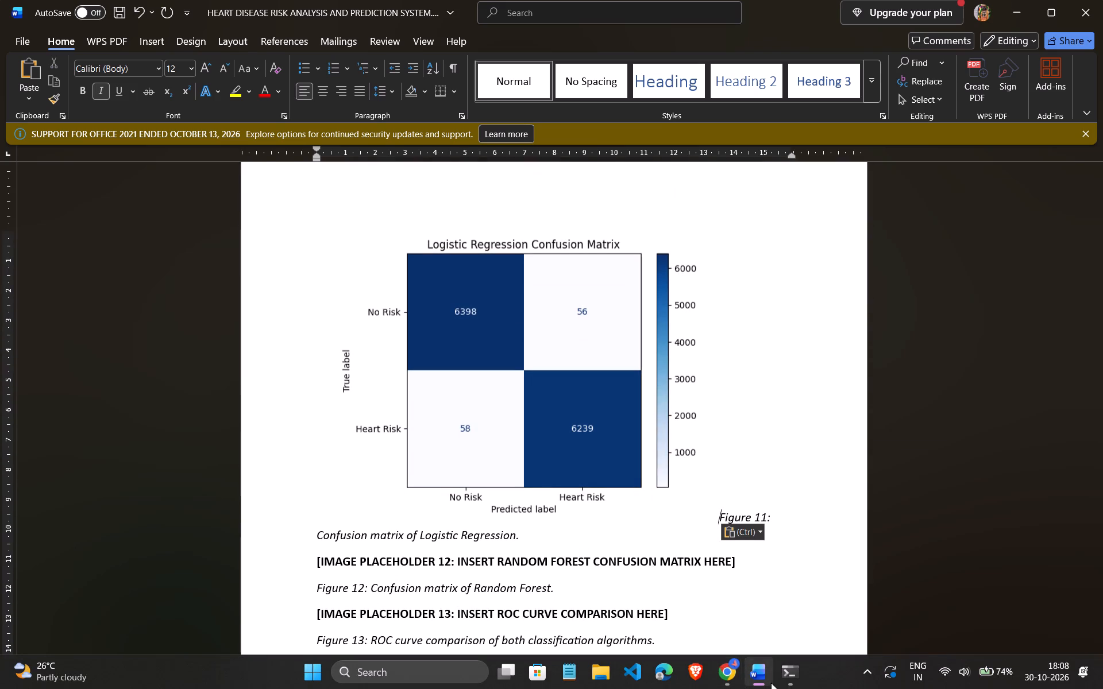
# Return to the 04_Machine_Learning notebook in Chrome and snip the Random Forest Confusion Matrix plot with its colour scale and axis labels.
pyautogui.click(720, 678)
pyautogui.scroll(-5, 618, 431)
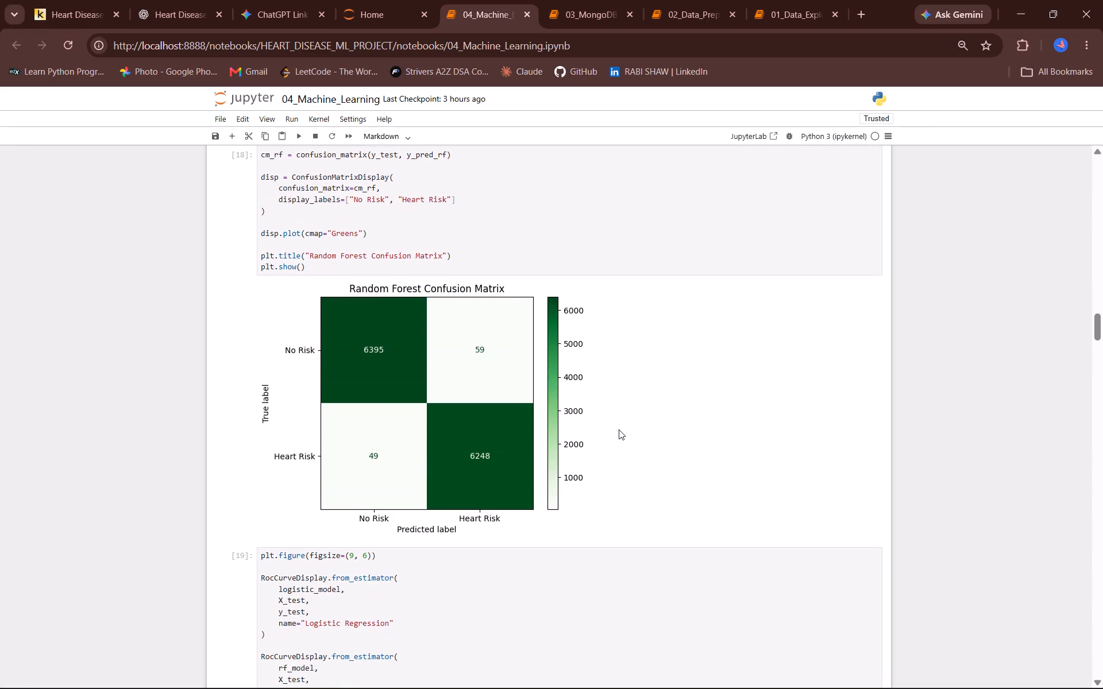
pyautogui.press('shift+super+s')
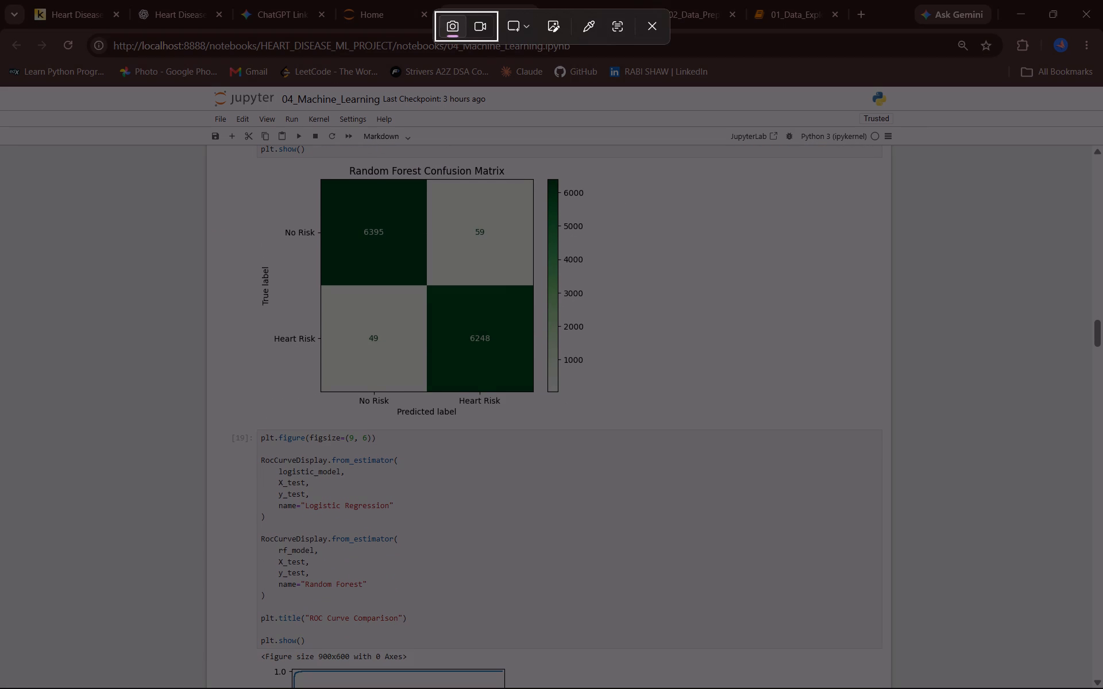
pyautogui.moveTo(248, 158); pyautogui.dragTo(612, 416)
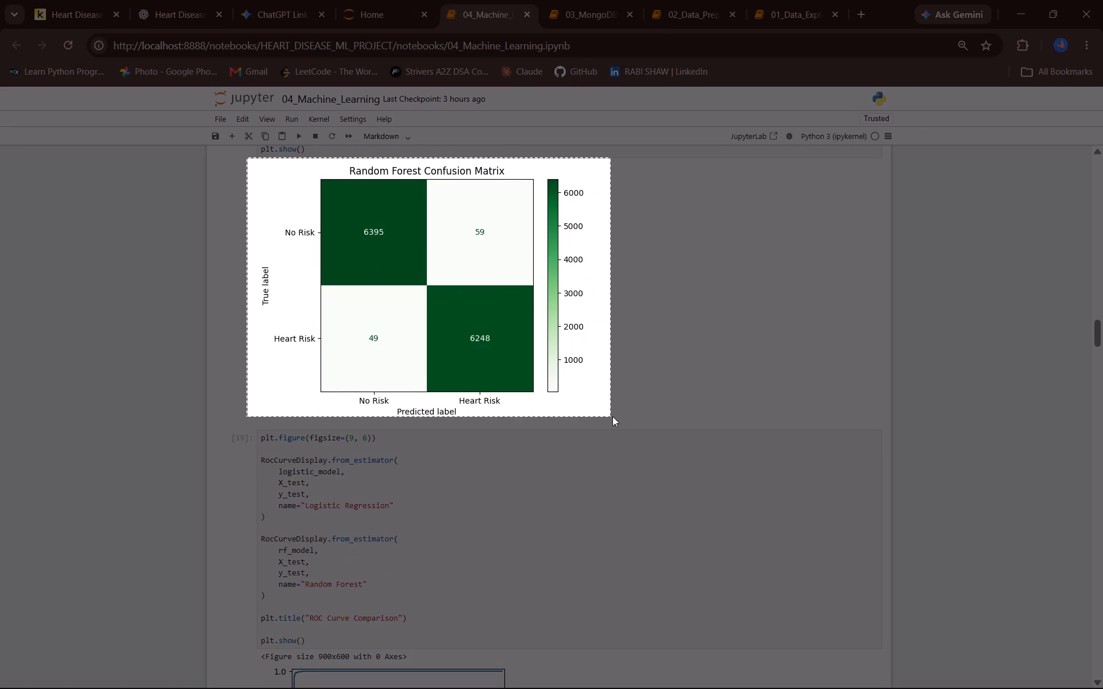
pyautogui.moveTo(612, 416); pyautogui.dragTo(616, 429)
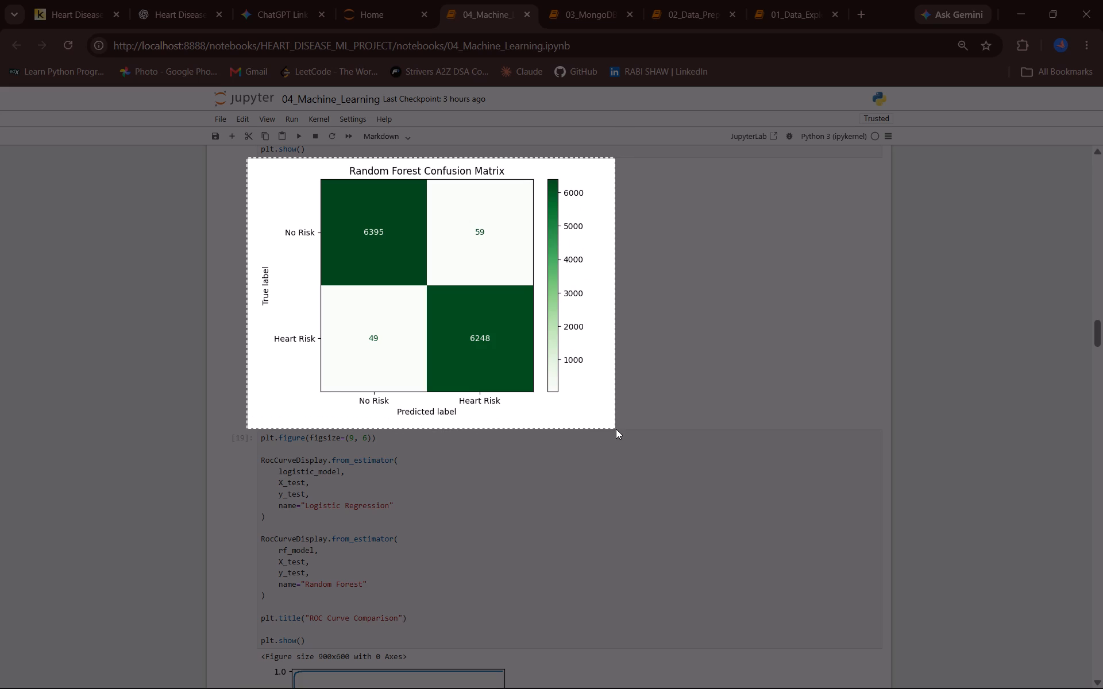
pyautogui.moveTo(616, 429); pyautogui.dragTo(600, 433)
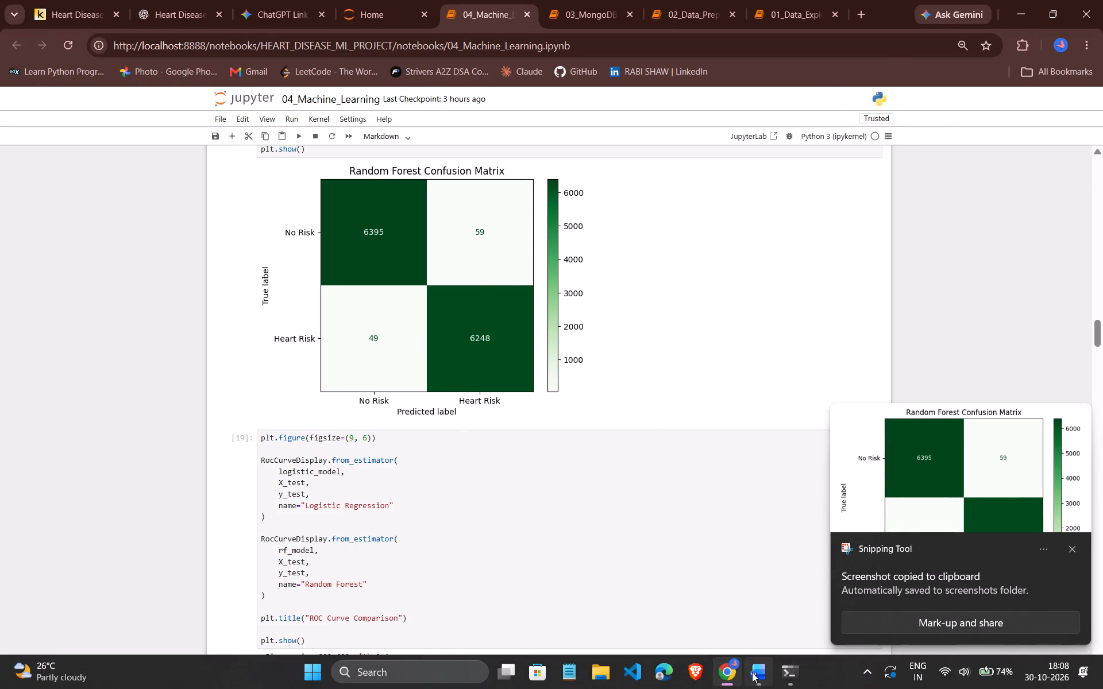
# Switch to the Word report and replace the image placeholder 12 text with the copied Random Forest confusion matrix.
pyautogui.click(755, 672)
pyautogui.scroll(-1, 556, 451)
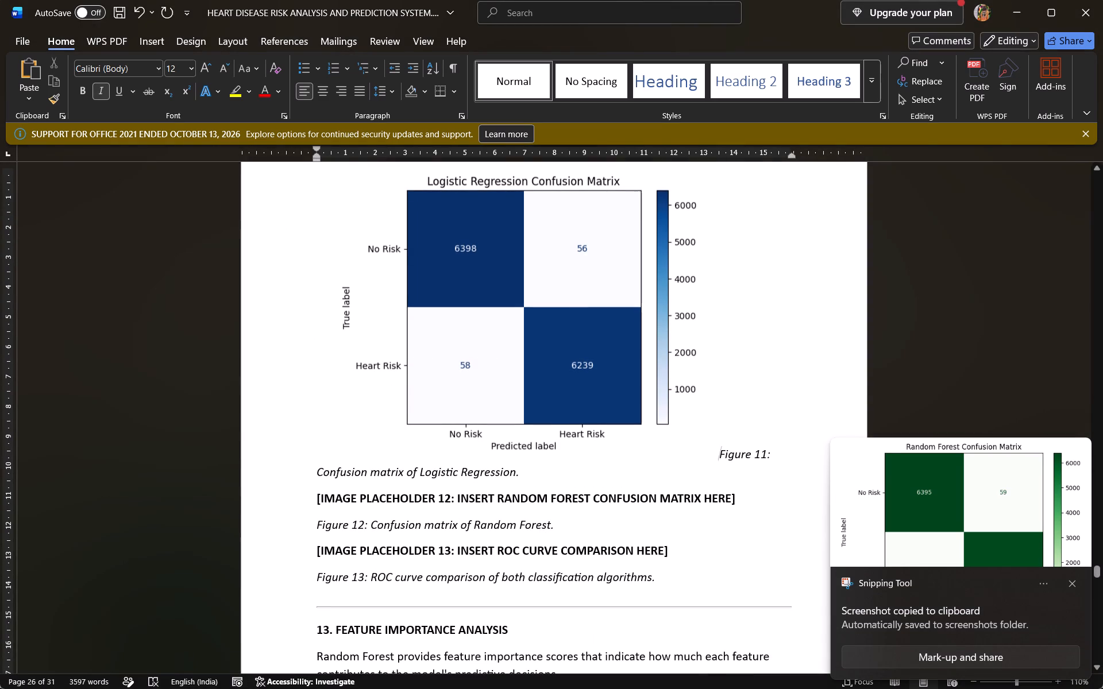
pyautogui.moveTo(735, 493); pyautogui.dragTo(312, 495)
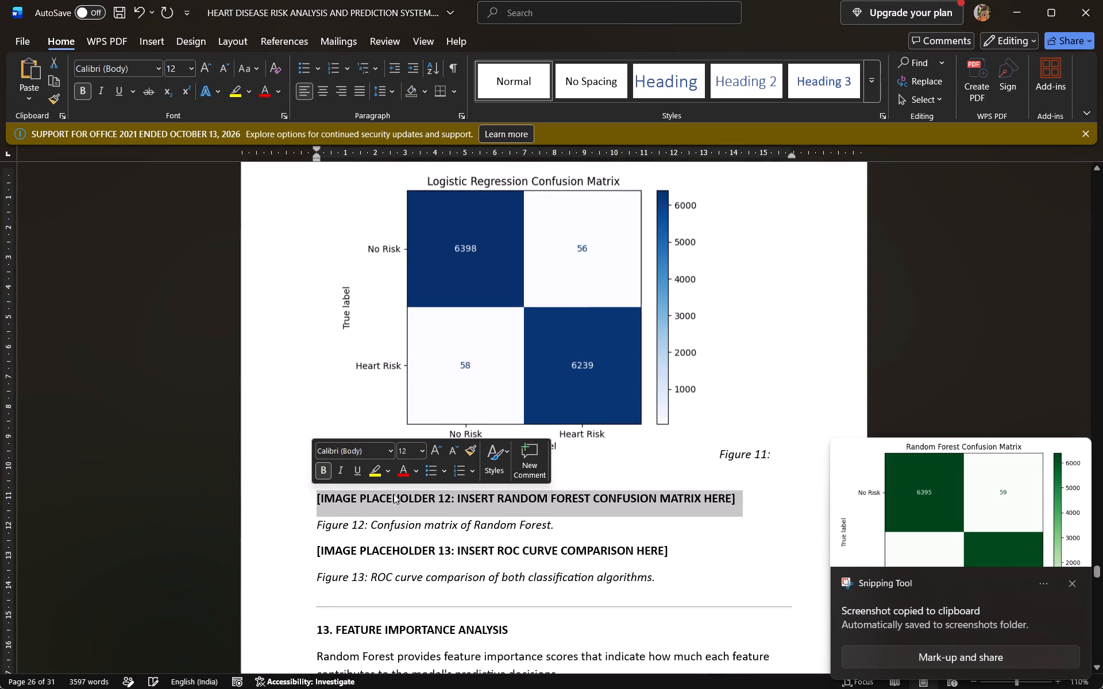
pyautogui.hotkey('ctrl', 'v')
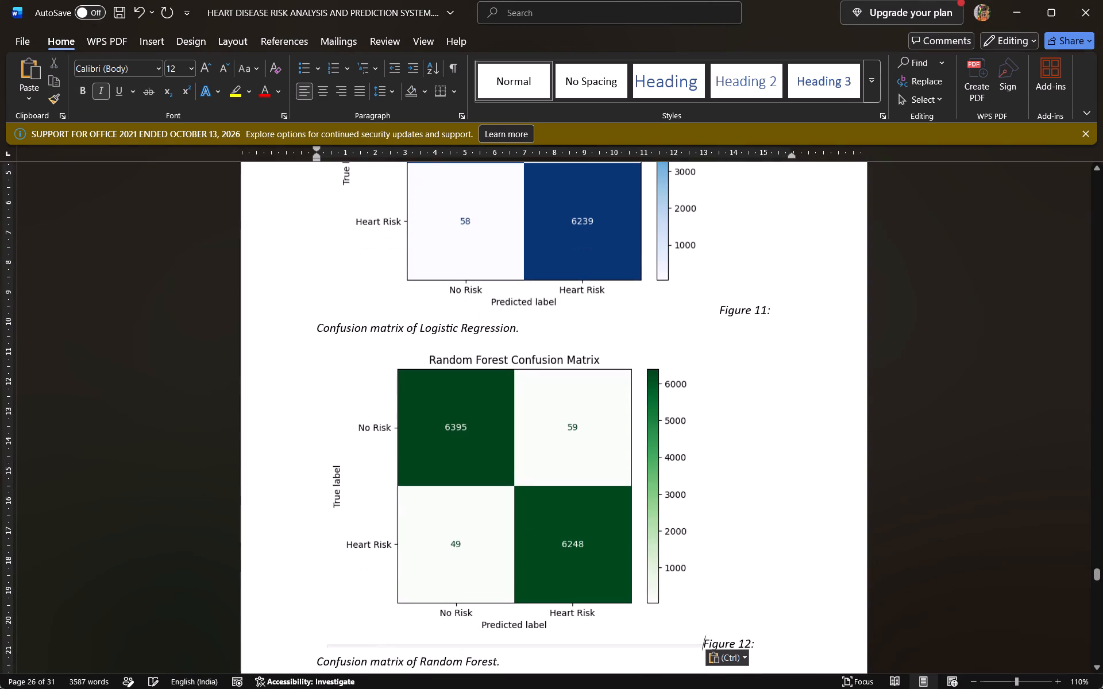
# Return to the 04_Machine_Learning notebook in Chrome and snip the Logistic Regression ROC curve plot with its figure-size line and axis labels.
pyautogui.scroll(-4, 608, 419)
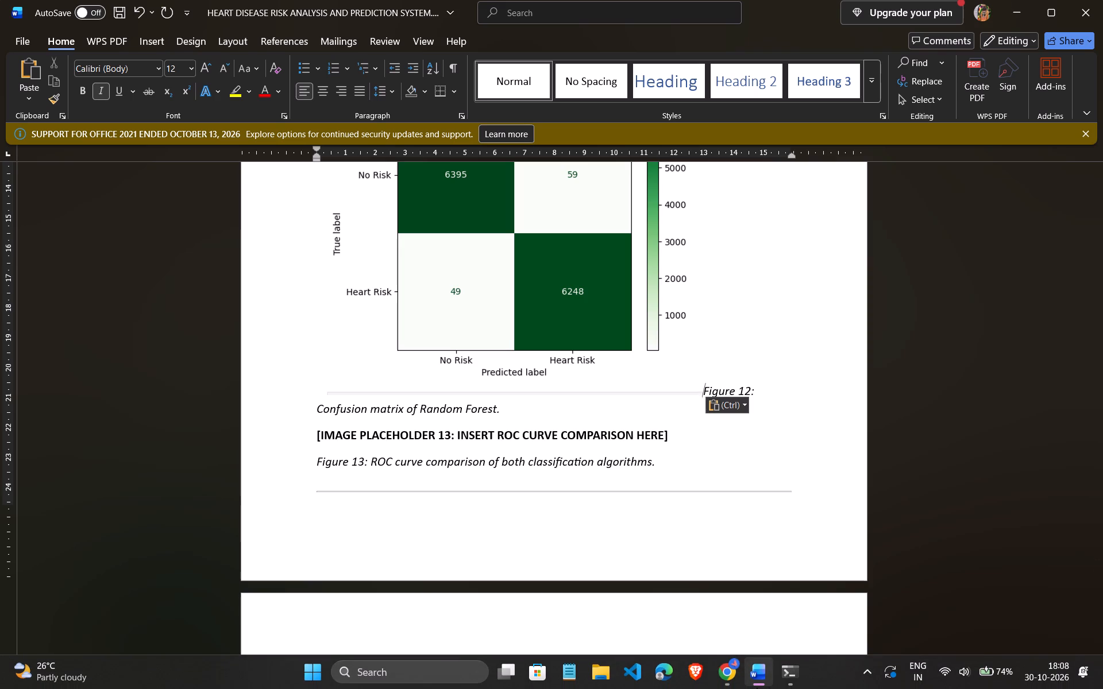
pyautogui.click(731, 682)
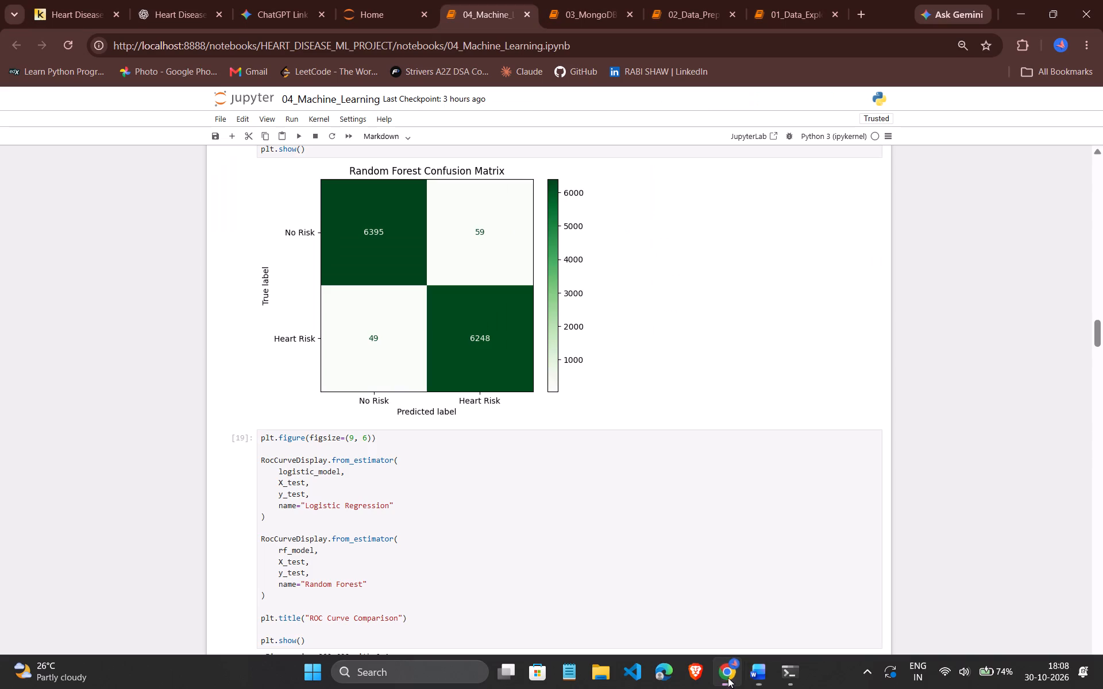
pyautogui.scroll(-4, 583, 497)
pyautogui.scroll(1, 580, 496)
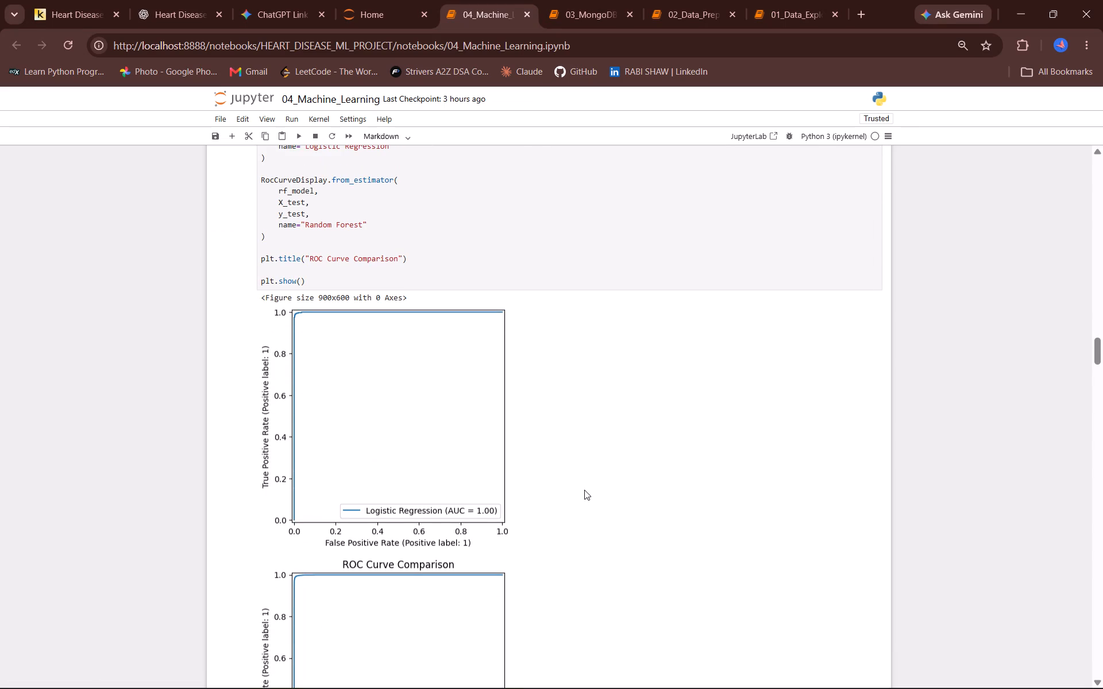
pyautogui.press('shift+super+s')
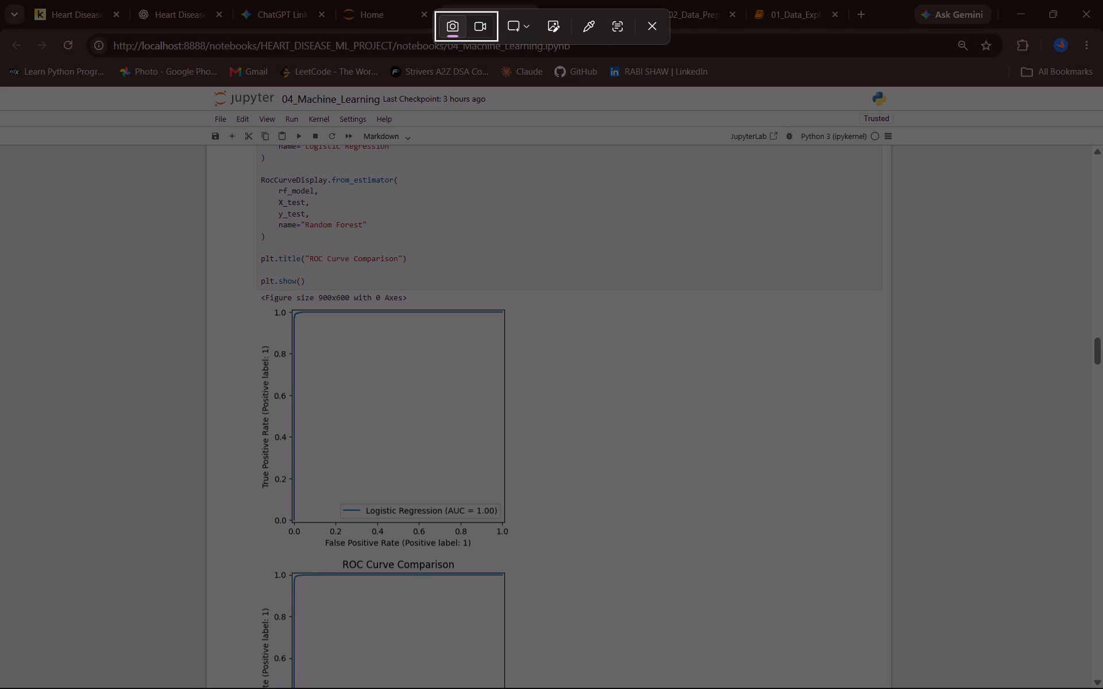
pyautogui.moveTo(234, 291); pyautogui.dragTo(331, 448)
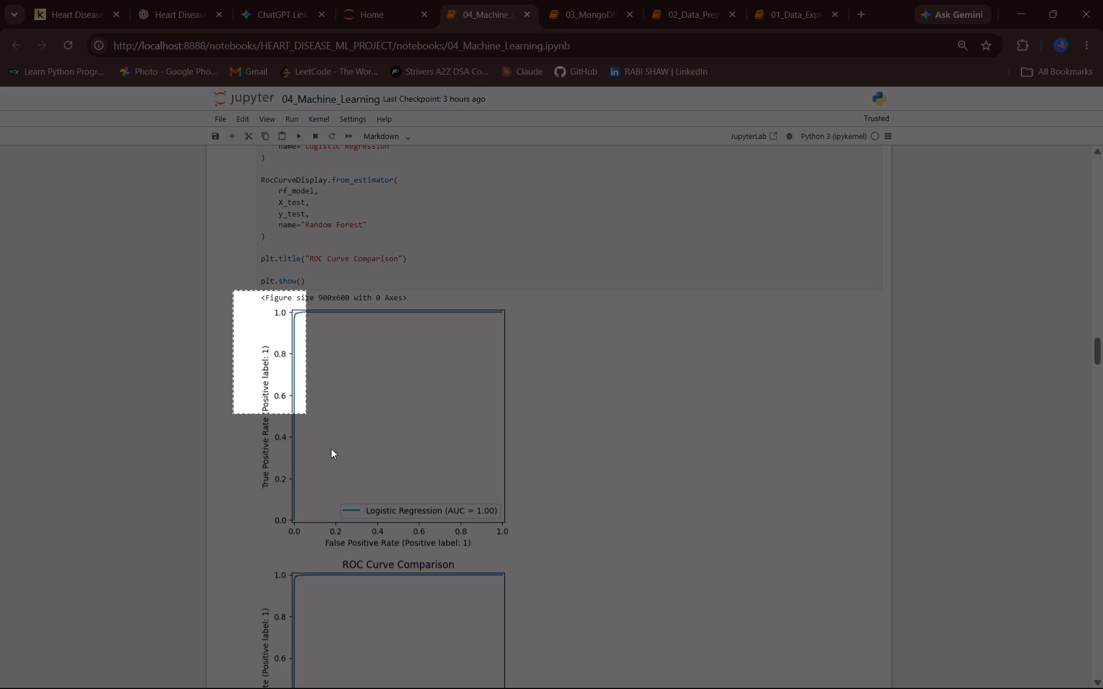
pyautogui.moveTo(331, 448); pyautogui.dragTo(549, 557)
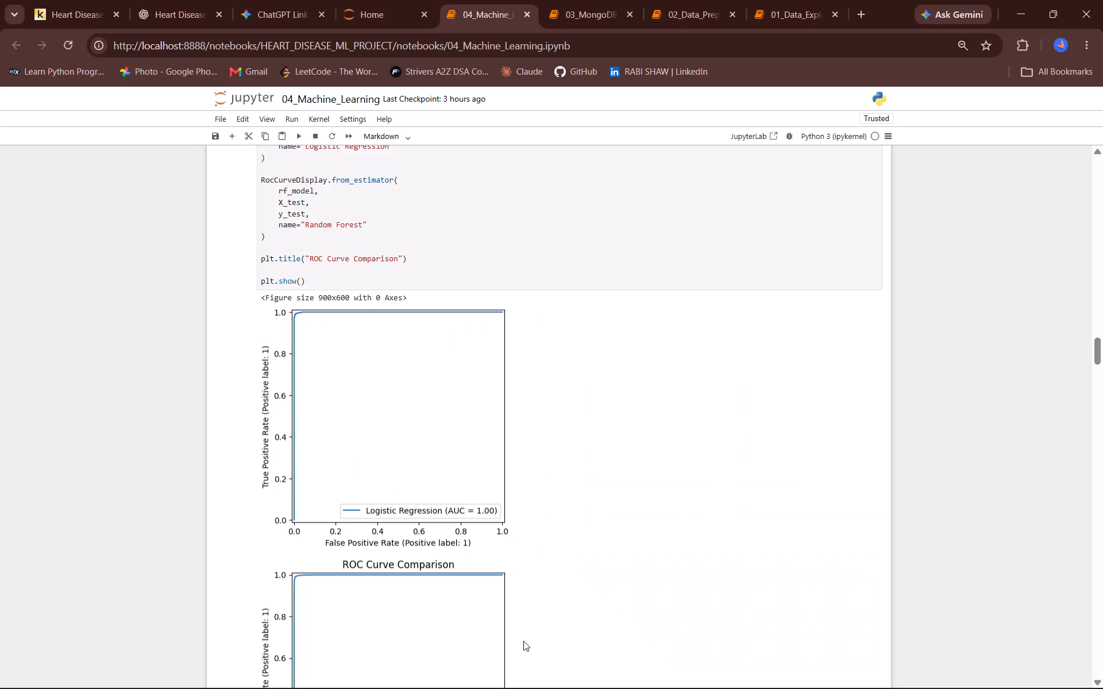
# Switch to the Word report and replace the image placeholder 13 text with the copied Logistic Regression ROC curve.
pyautogui.click(761, 682)
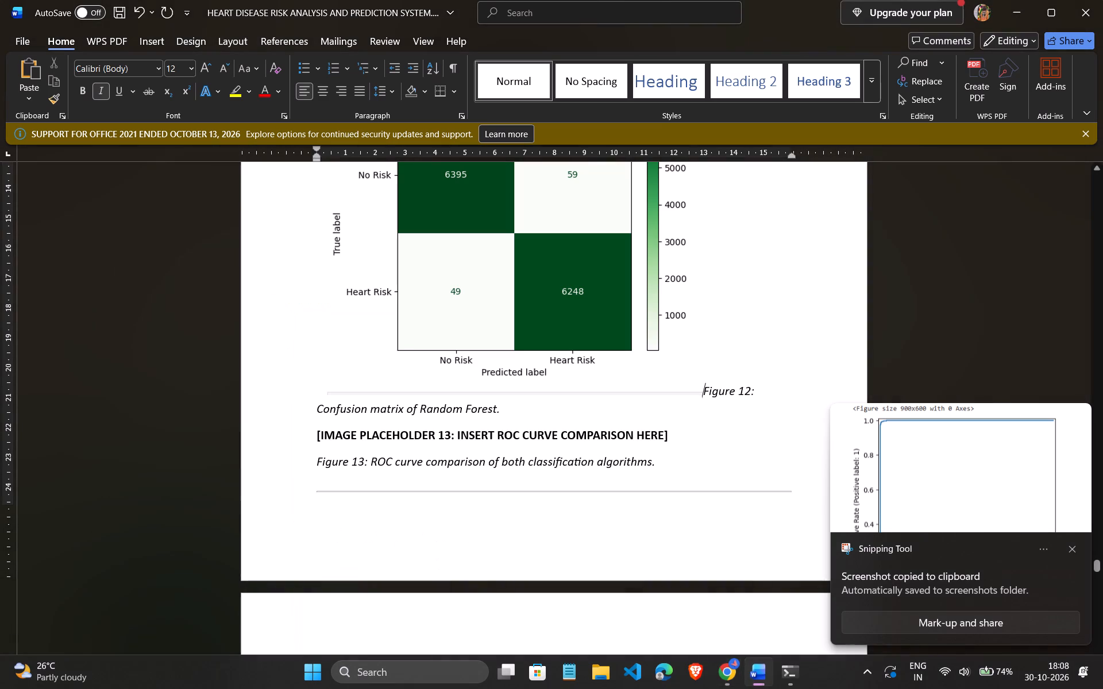
pyautogui.moveTo(319, 439); pyautogui.dragTo(348, 441)
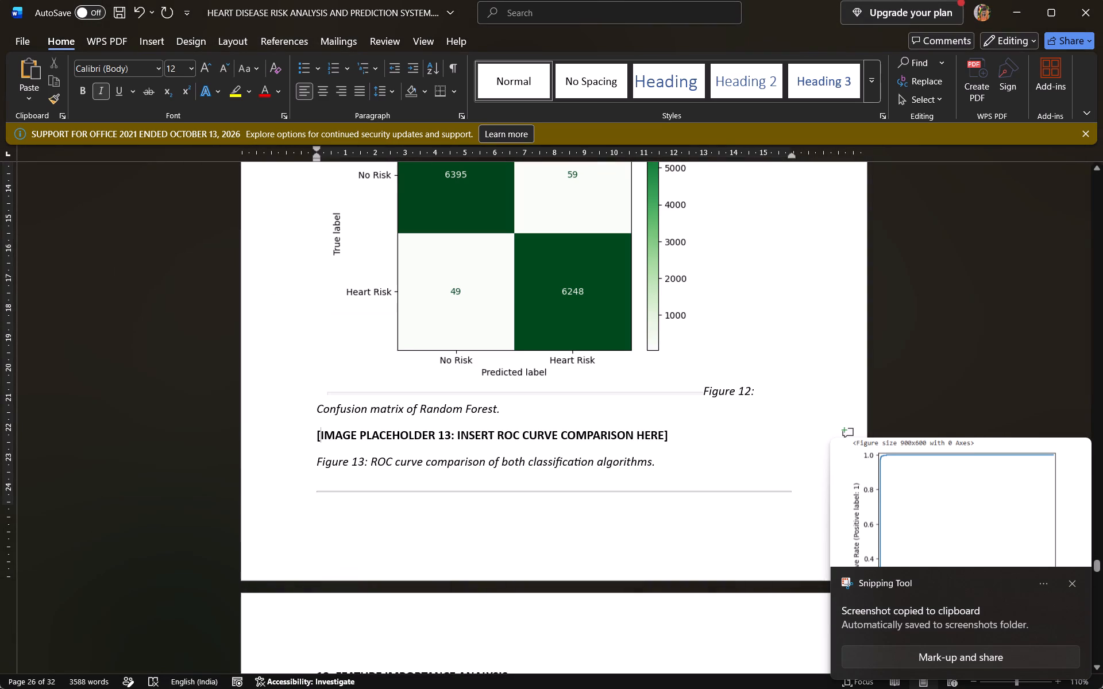
pyautogui.moveTo(348, 441); pyautogui.dragTo(638, 435)
pyautogui.click(672, 439)
pyautogui.moveTo(670, 438); pyautogui.dragTo(622, 430)
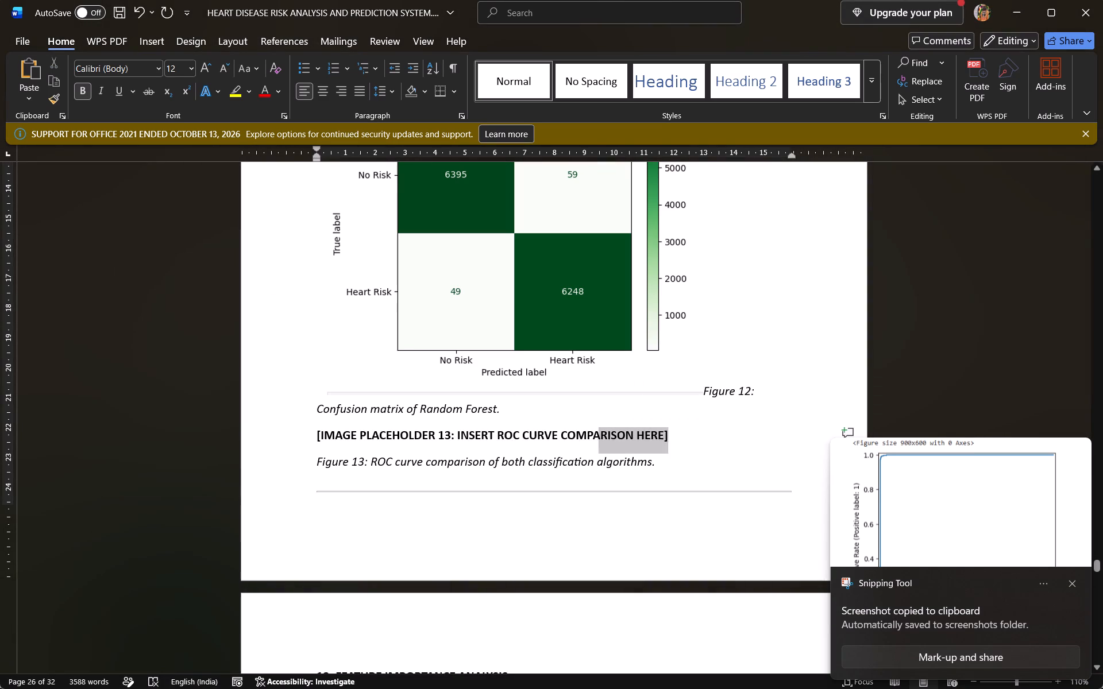
pyautogui.moveTo(622, 430); pyautogui.dragTo(312, 428)
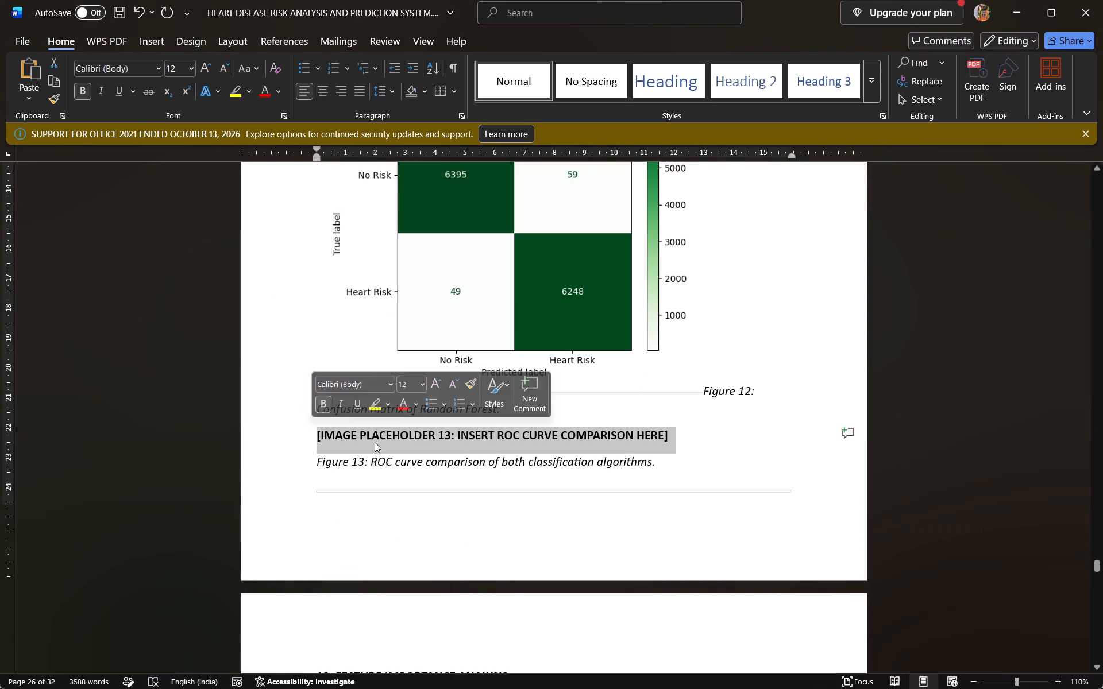
pyautogui.hotkey('ctrl', 'v')
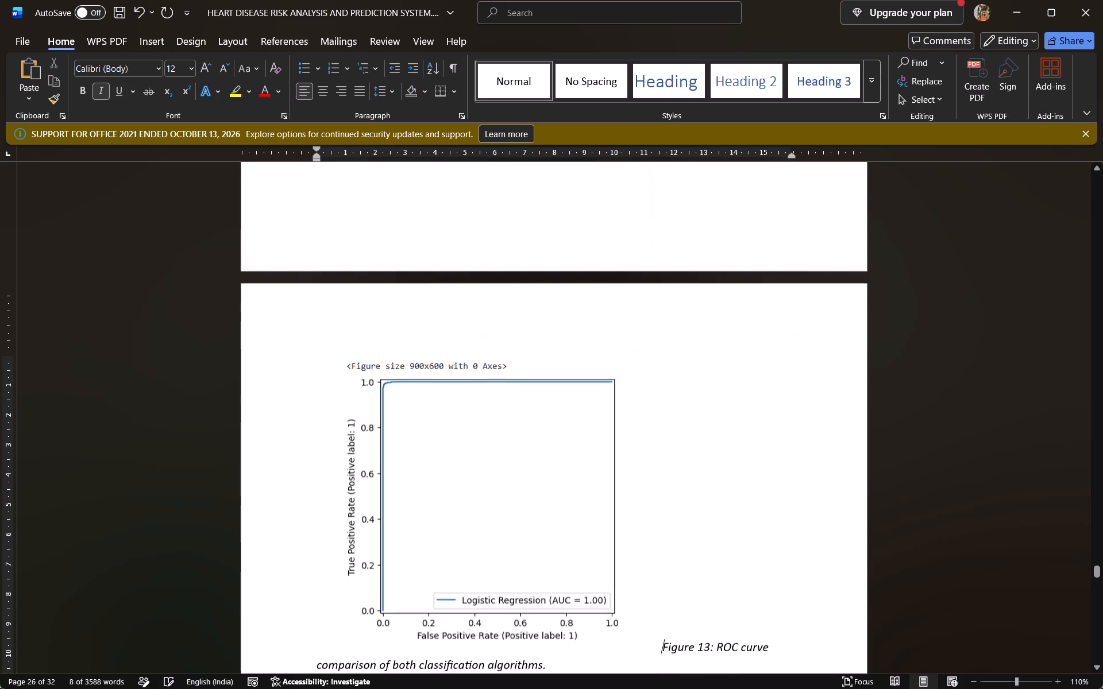
# Review the placement of the Figure 12 and Figure 13 images and captions, and the start of section 13.
pyautogui.scroll(6, 518, 457)
pyautogui.scroll(-5, 518, 457)
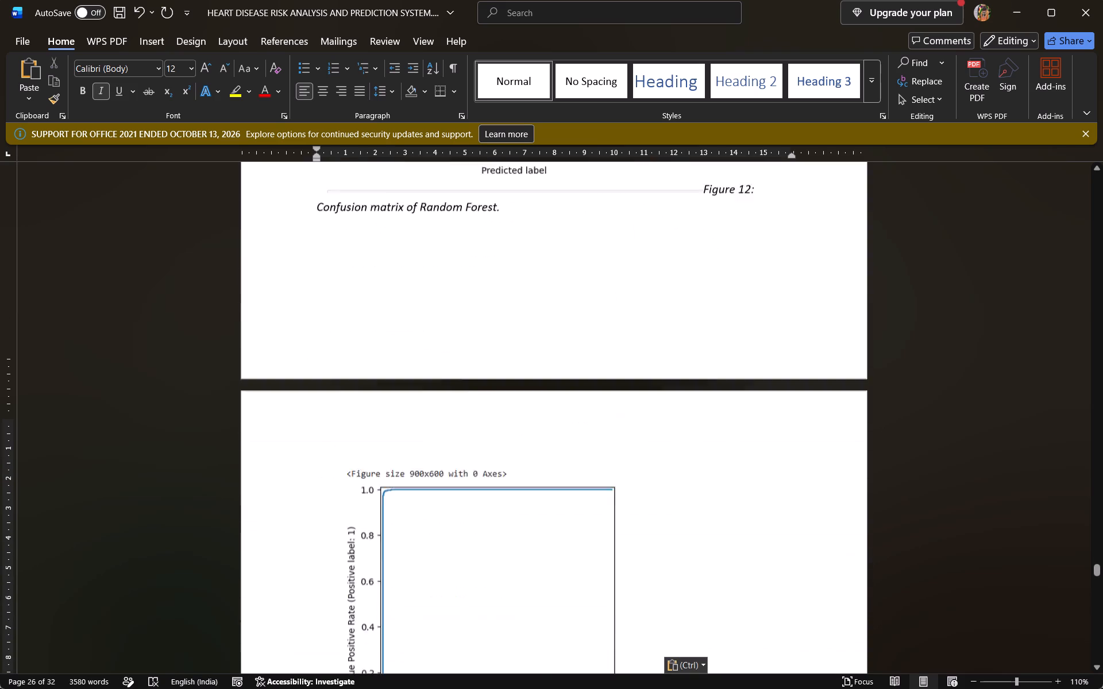
pyautogui.scroll(-5, 518, 457)
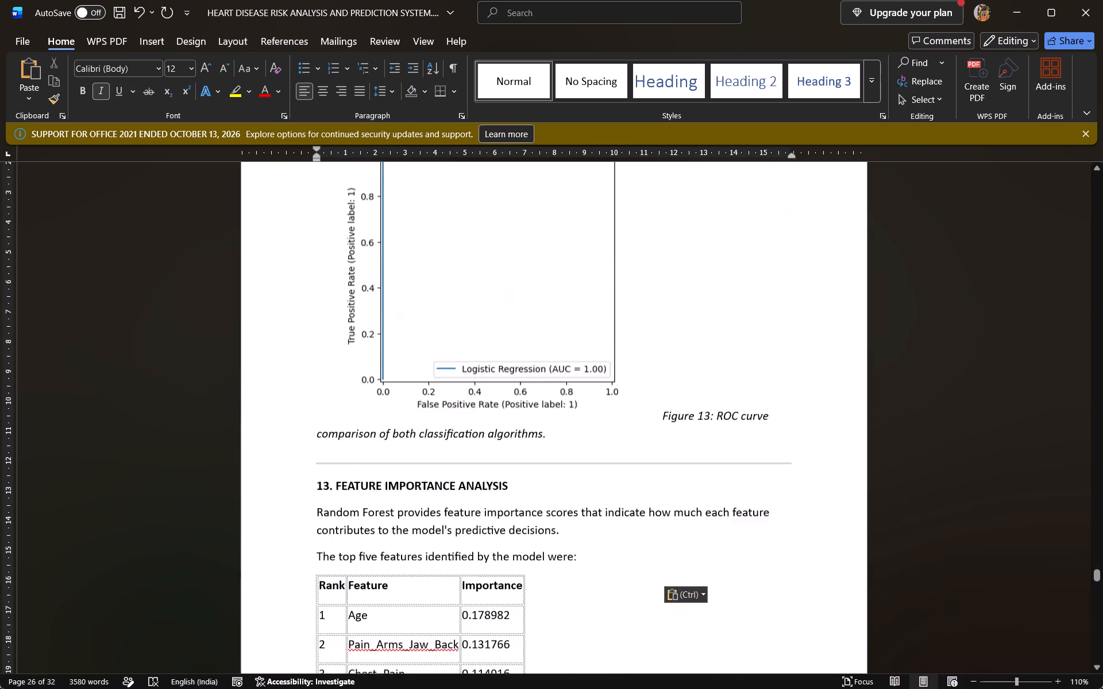
pyautogui.scroll(6, 515, 454)
pyautogui.scroll(-3, 514, 454)
pyautogui.scroll(7, 514, 452)
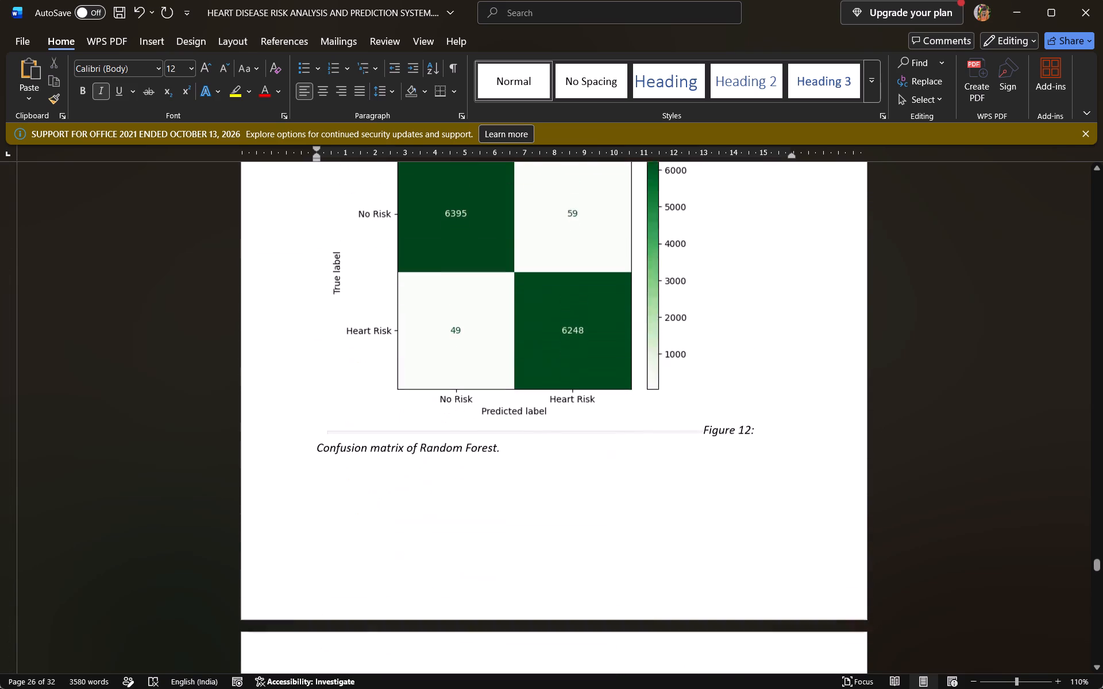
pyautogui.scroll(-12, 511, 454)
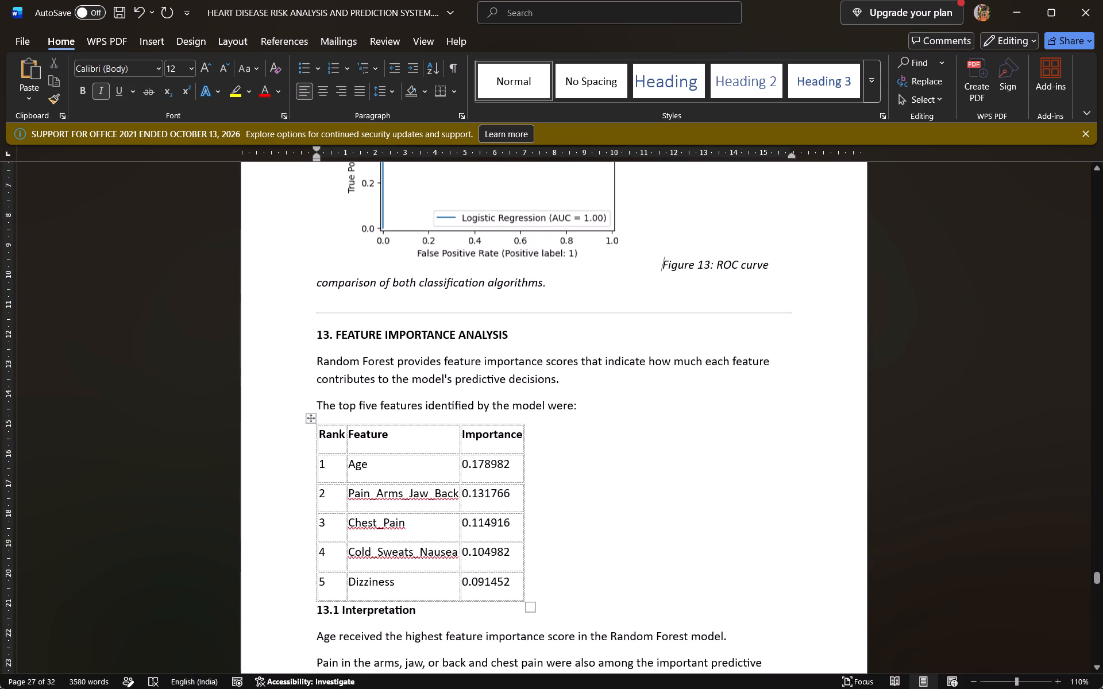
pyautogui.scroll(10, 510, 456)
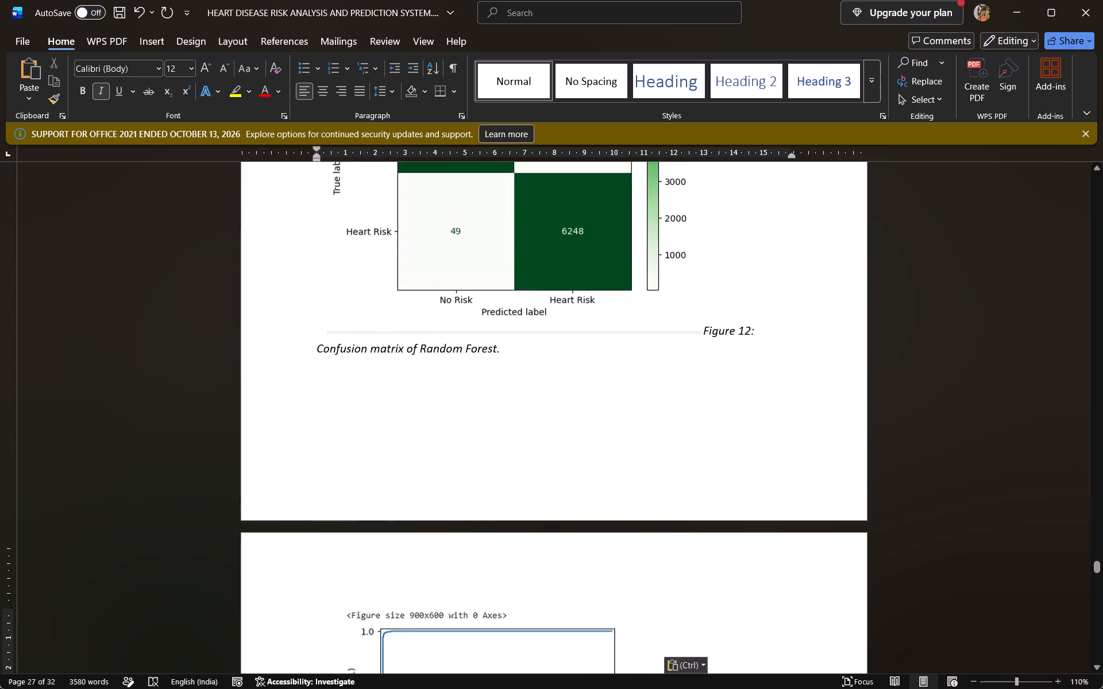
pyautogui.scroll(-3, 510, 456)
pyautogui.scroll(3, 508, 456)
pyautogui.scroll(-6, 508, 456)
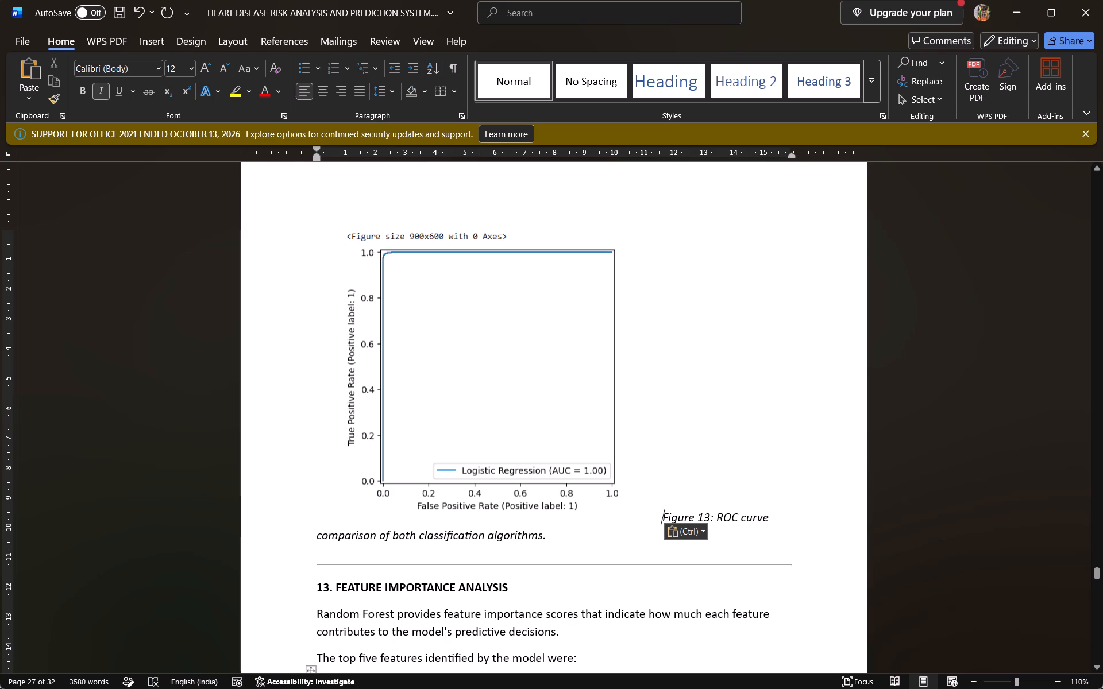
pyautogui.scroll(2, 483, 444)
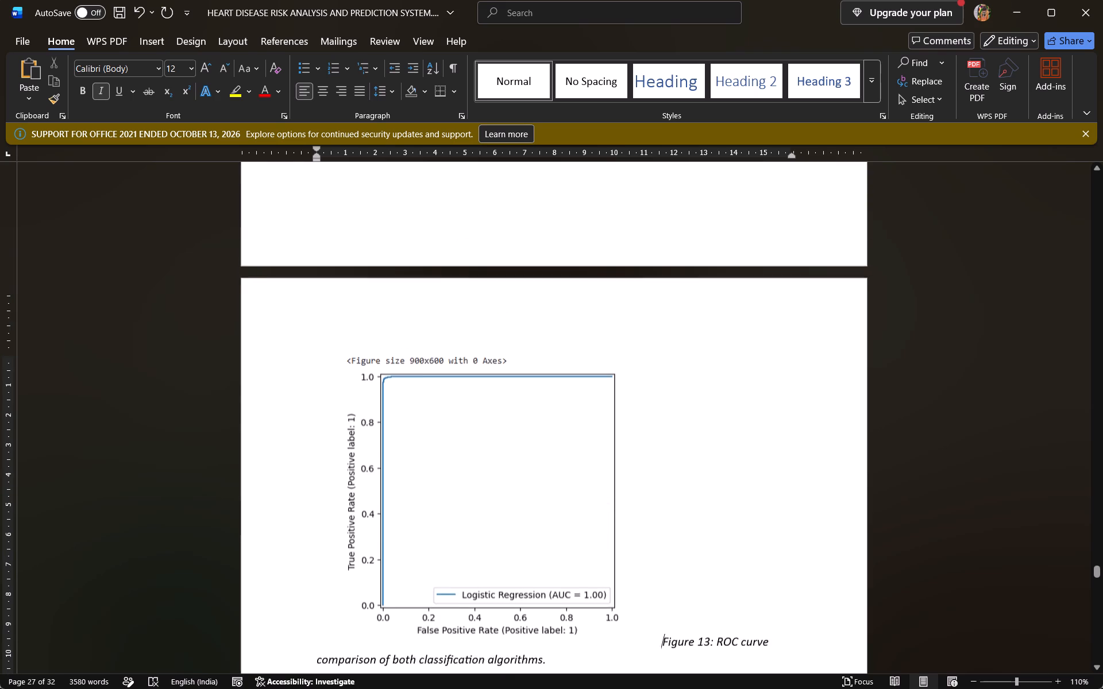
pyautogui.scroll(6, 483, 444)
pyautogui.scroll(-7, 478, 455)
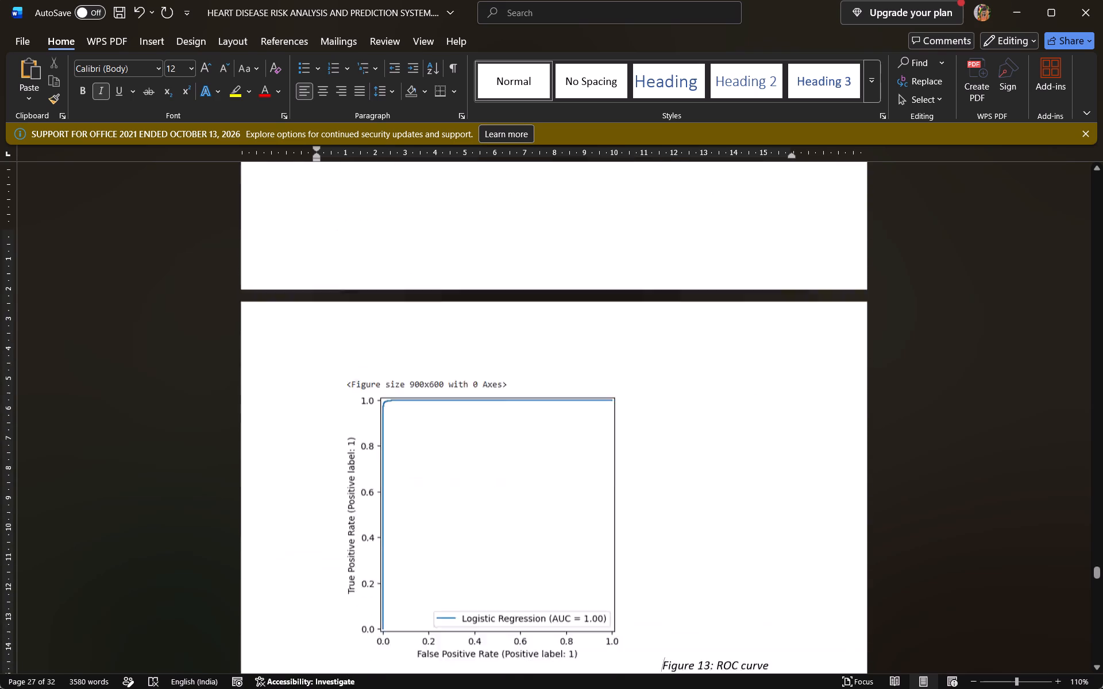
pyautogui.scroll(-8, 476, 457)
pyautogui.scroll(8, 476, 457)
pyautogui.scroll(-1, 477, 455)
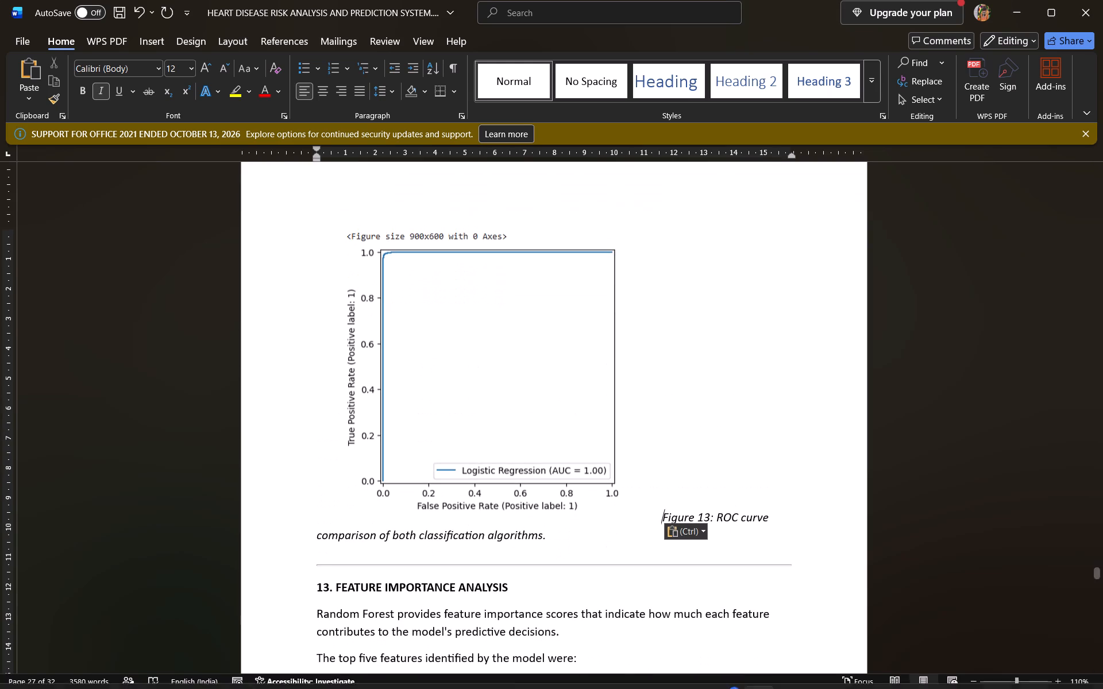
# Return to the 04_Machine_Learning notebook in Chrome and snip the Logistic Regression and Random Forest ROC curve plots together in one image.
pyautogui.click(728, 670)
pyautogui.scroll(-2, 615, 513)
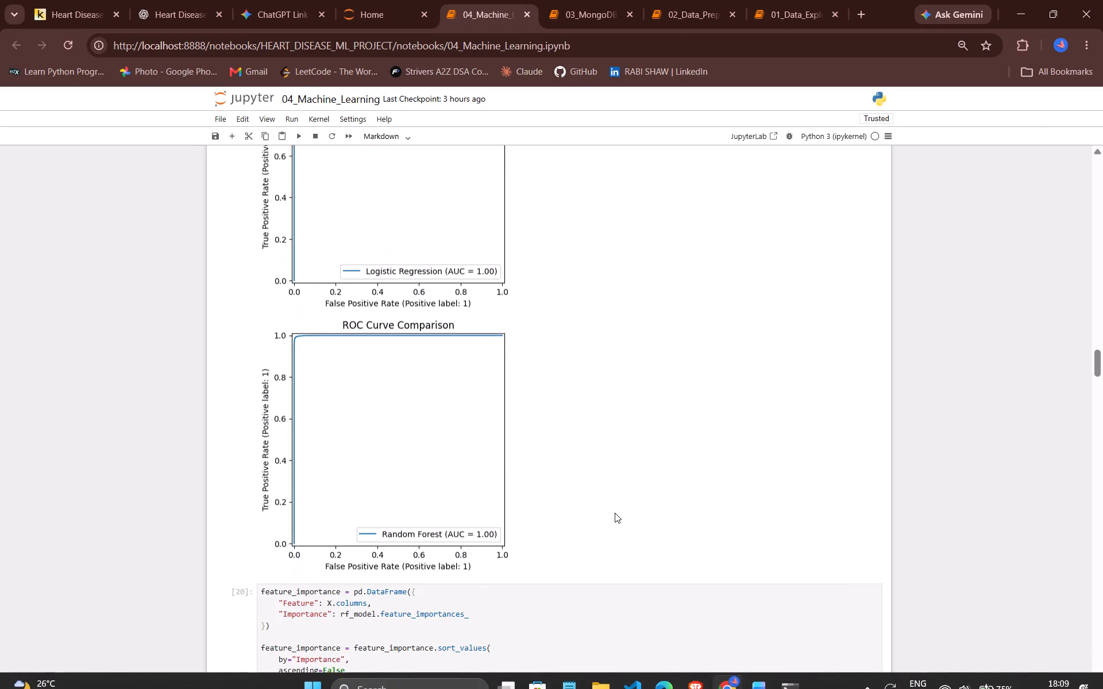
pyautogui.scroll(3, 613, 510)
pyautogui.scroll(-2, 609, 509)
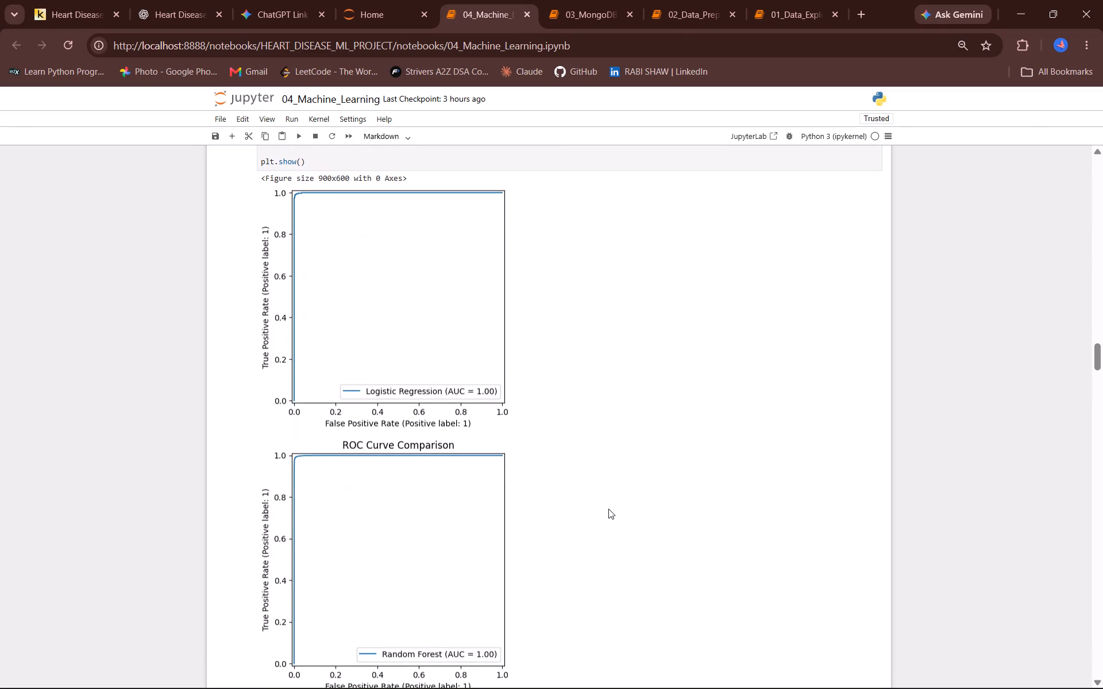
pyautogui.scroll(-1, 608, 509)
pyautogui.scroll(1, 608, 509)
pyautogui.scroll(-1, 608, 509)
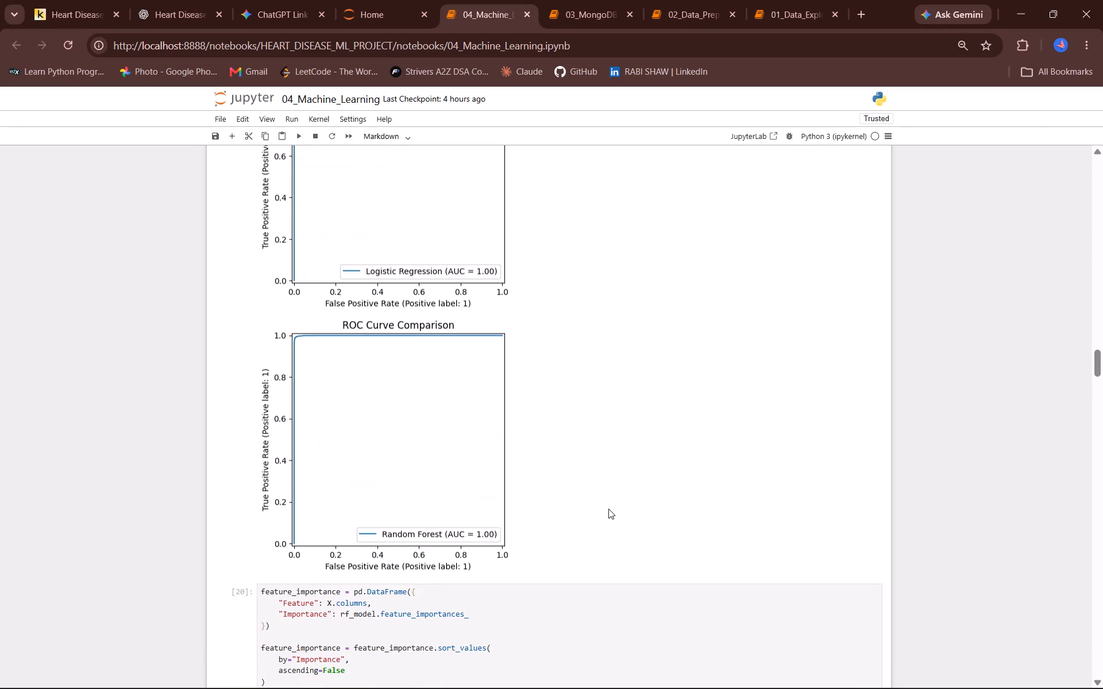
pyautogui.scroll(1, 608, 509)
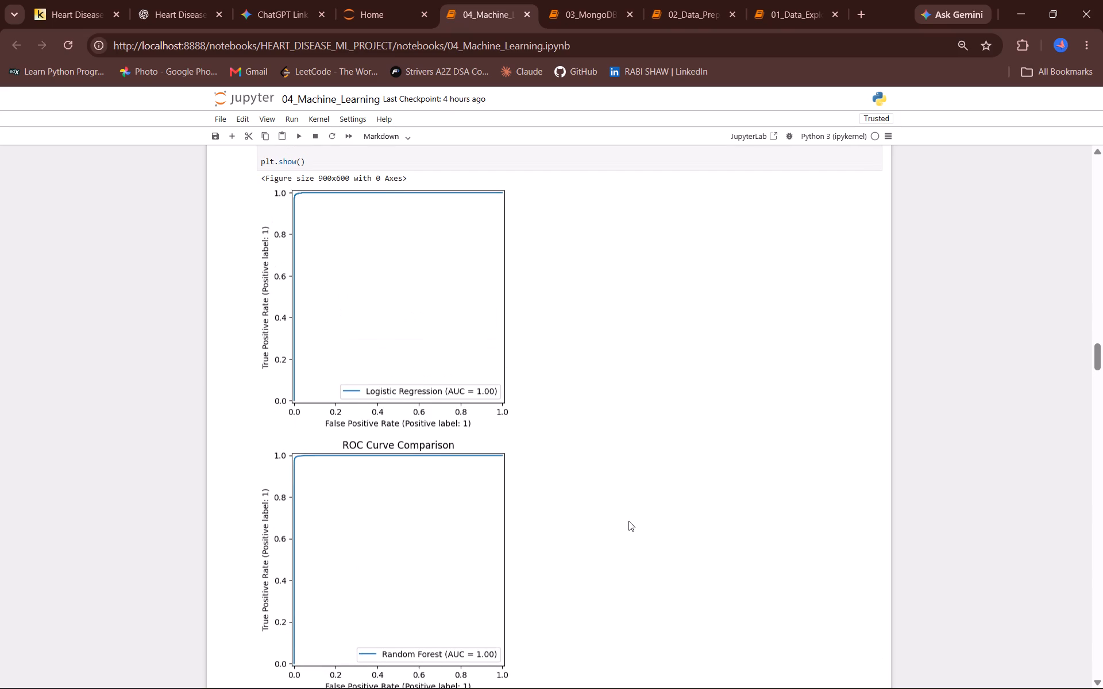
pyautogui.hotkey('ctrl', '-')
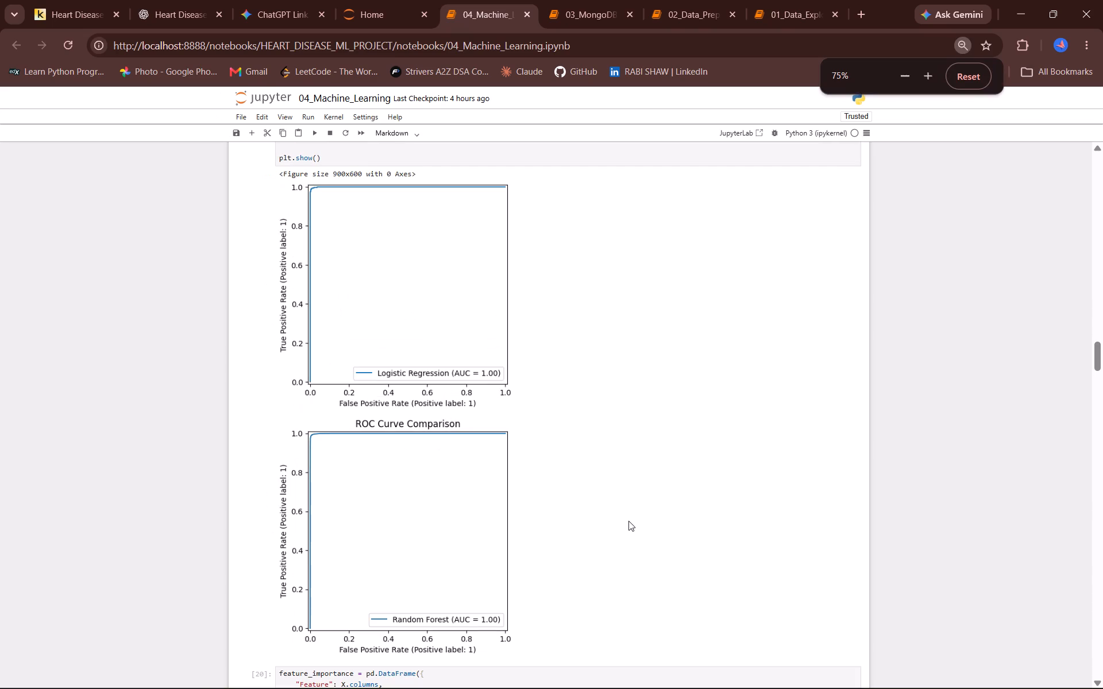
pyautogui.press('shift+super+s')
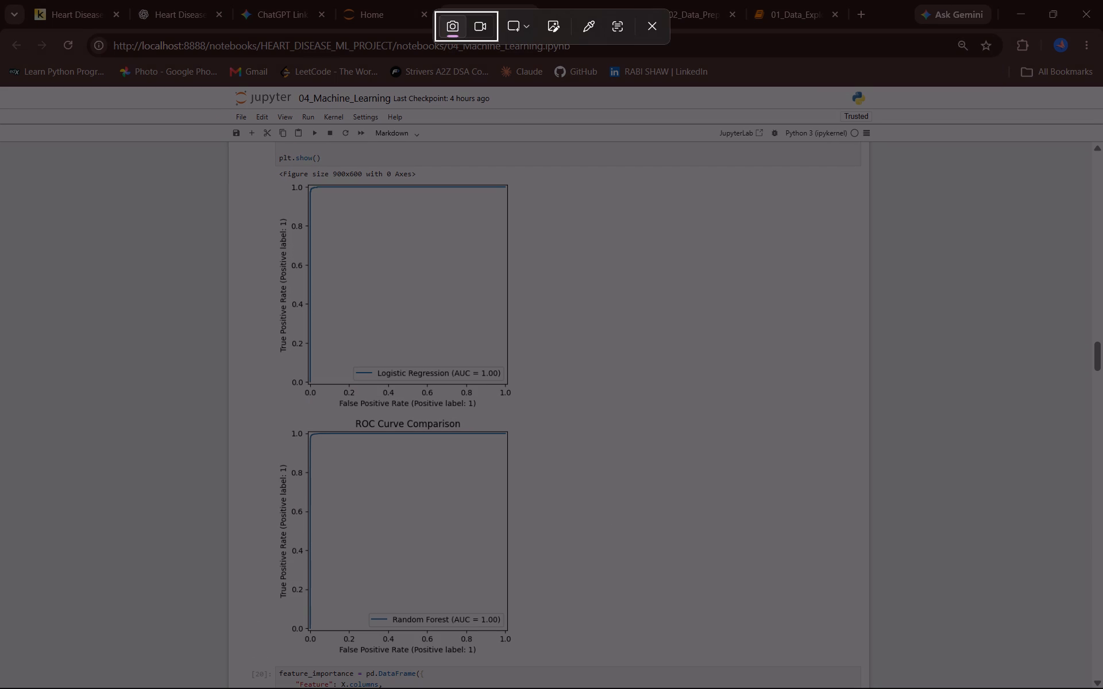
pyautogui.scroll(1, 628, 521)
pyautogui.moveTo(259, 165); pyautogui.dragTo(602, 648)
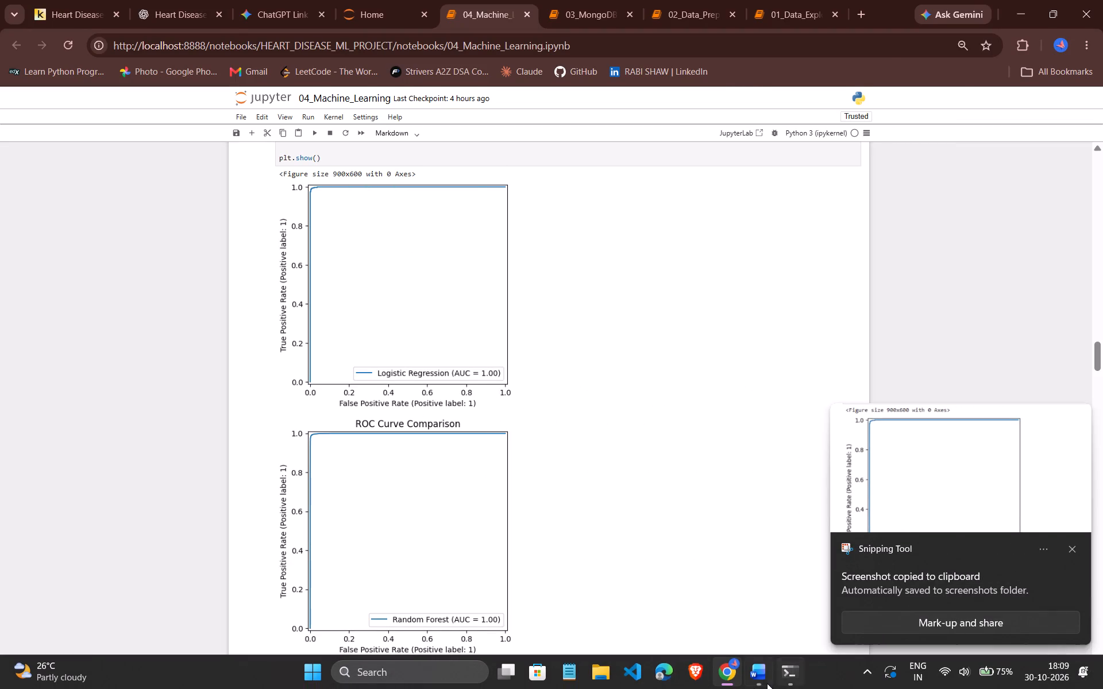
# Switch to the Word report and replace the single ROC curve image above the Figure 13 caption with the copied image of both ROC curves.
pyautogui.click(765, 679)
pyautogui.click(512, 398)
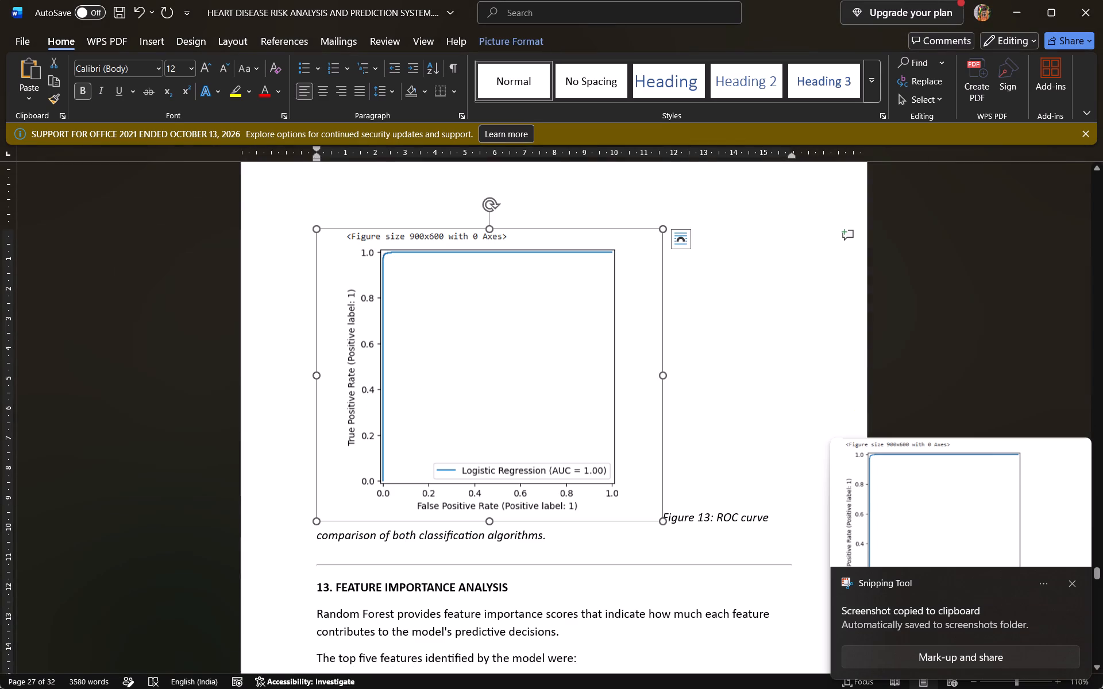
pyautogui.hotkey('ctrl', 'a')
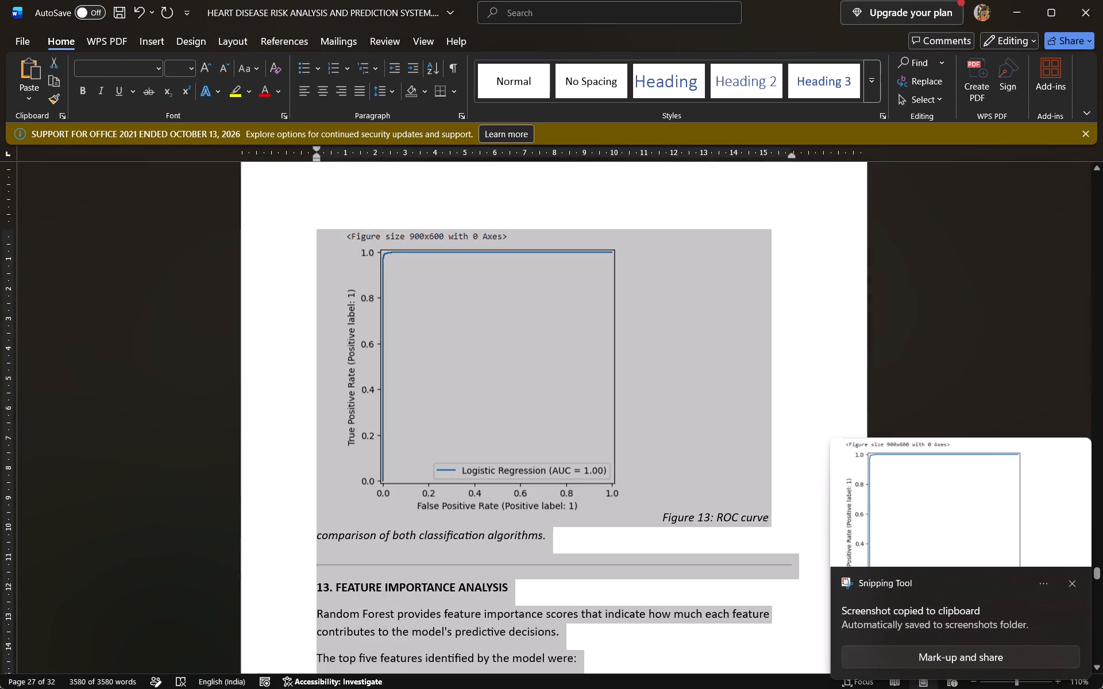
pyautogui.click(508, 400)
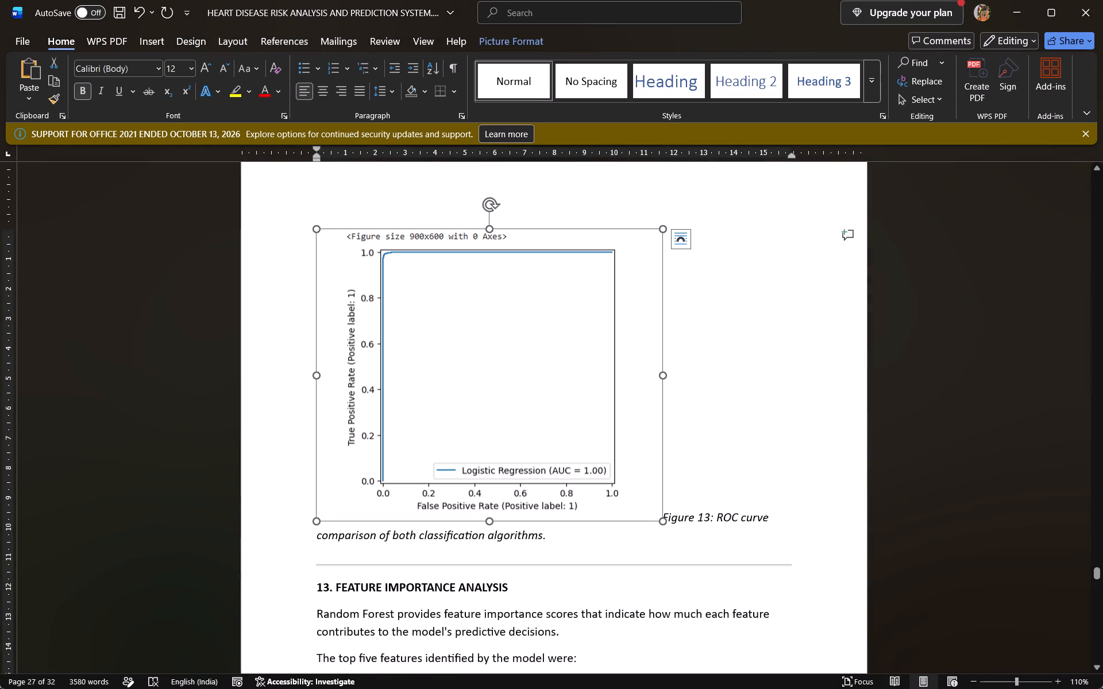
pyautogui.press('Delete')
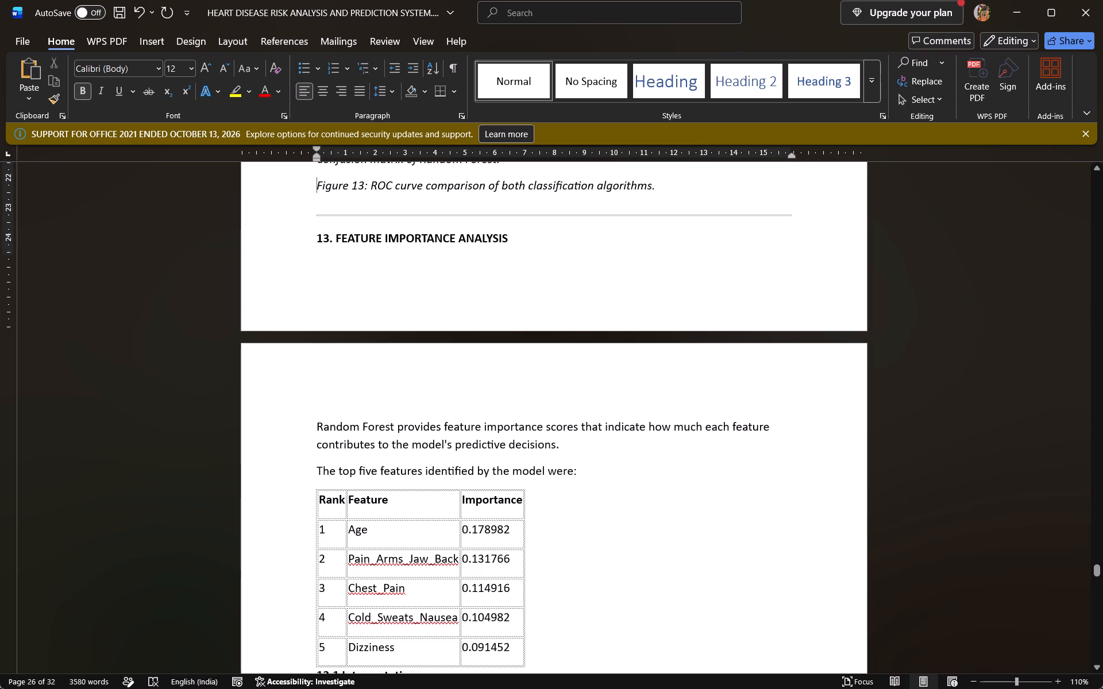
pyautogui.scroll(3, 462, 258)
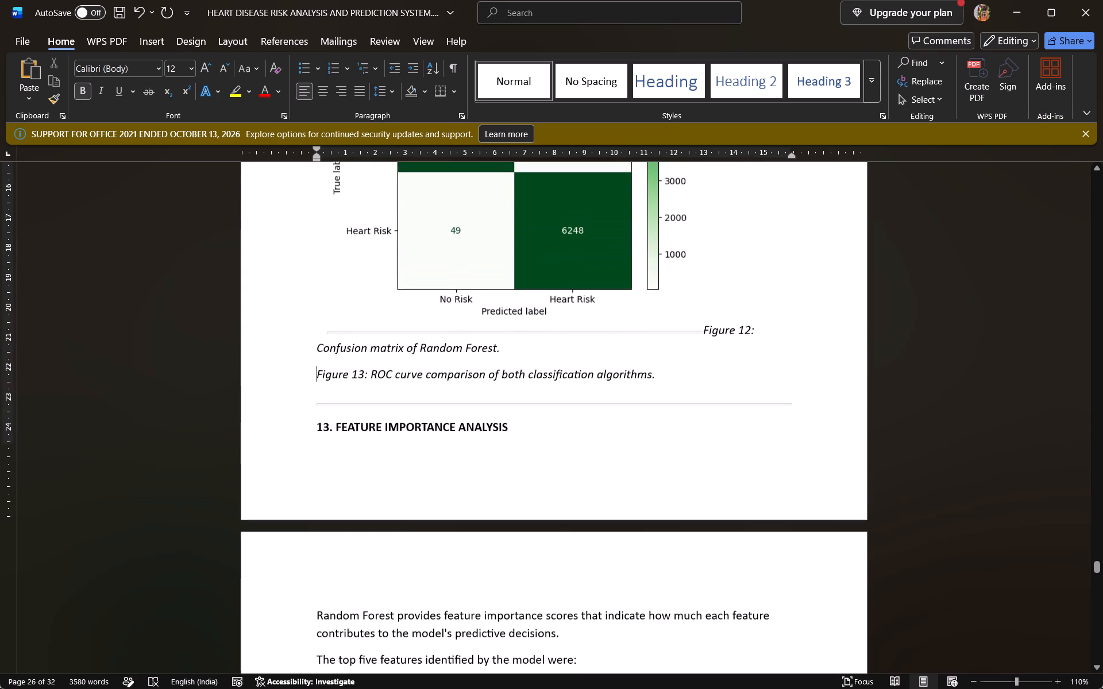
pyautogui.hotkey('ctrl', 'z')
pyautogui.hotkey('ctrl', 'z')
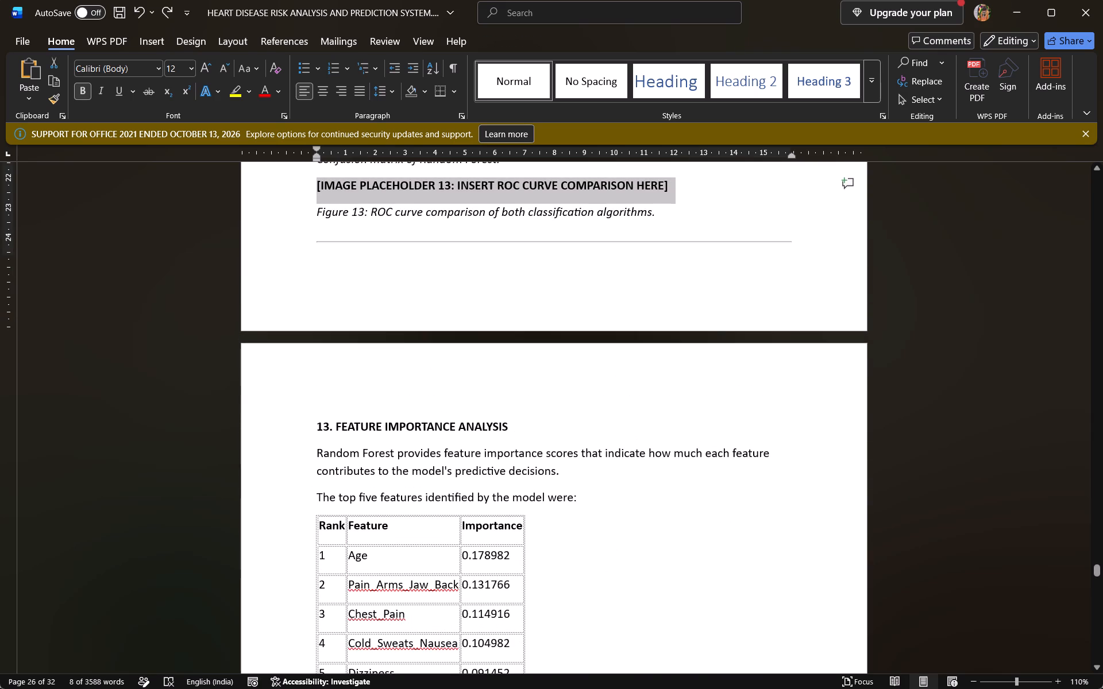
pyautogui.scroll(1, 660, 319)
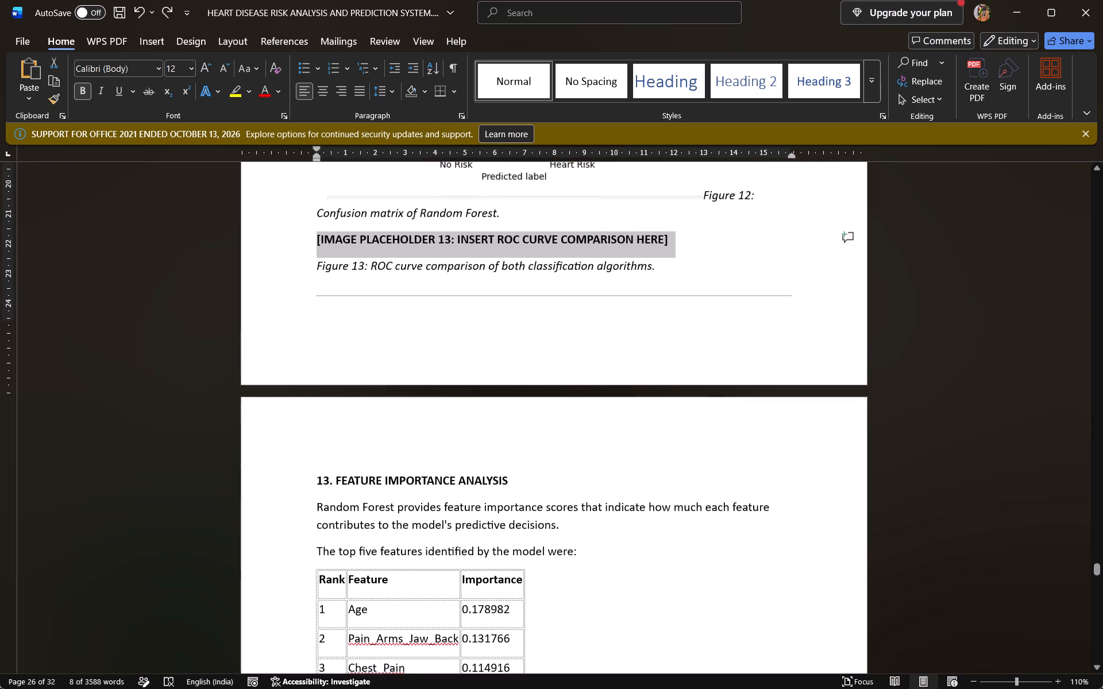
pyautogui.scroll(1, 660, 319)
pyautogui.hotkey('ctrl', 'v')
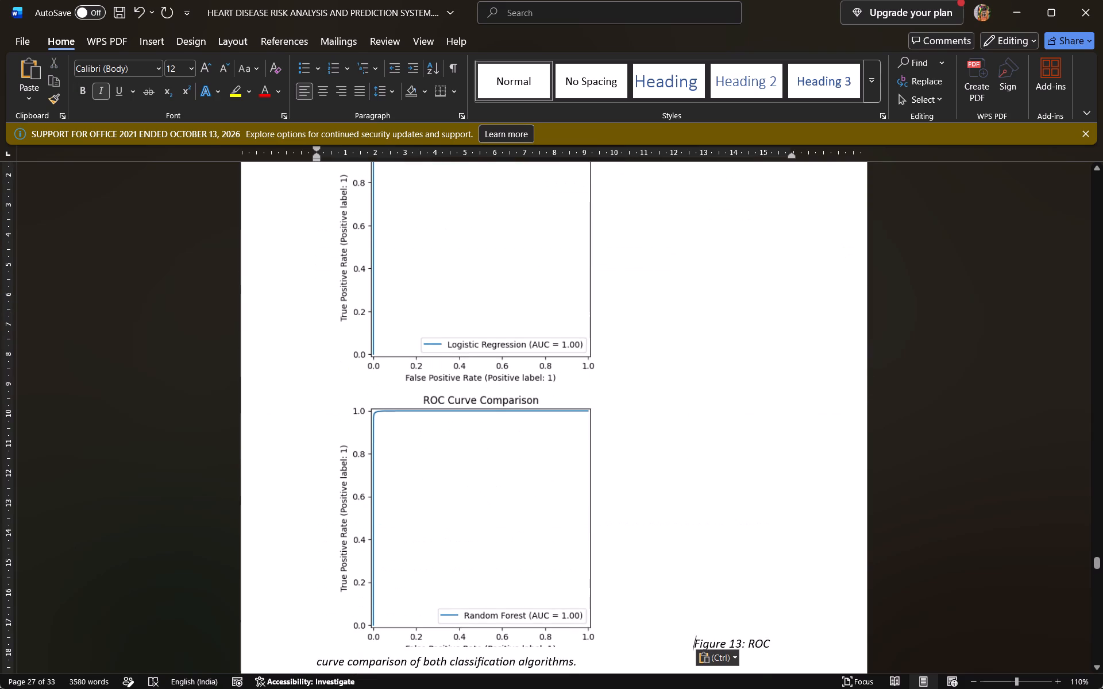
# Insert five blank lines after the Figure 13 caption, before section 13, Feature Importance Analysis.
pyautogui.scroll(-4, 622, 344)
pyautogui.scroll(8, 622, 344)
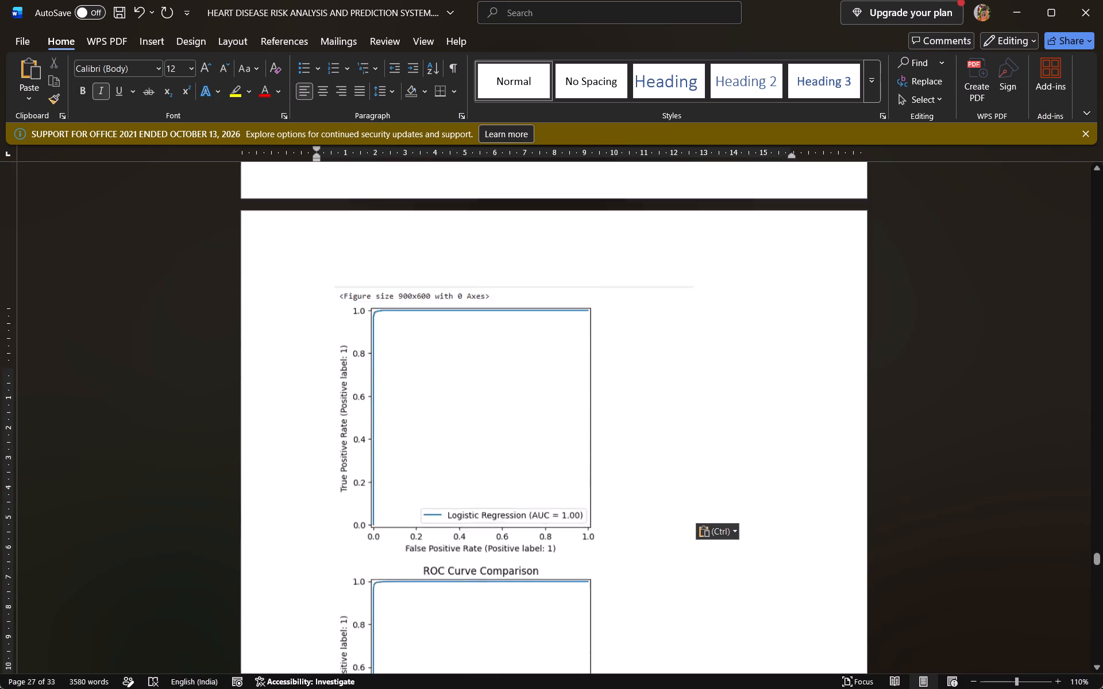
pyautogui.scroll(3, 619, 343)
pyautogui.scroll(-14, 619, 343)
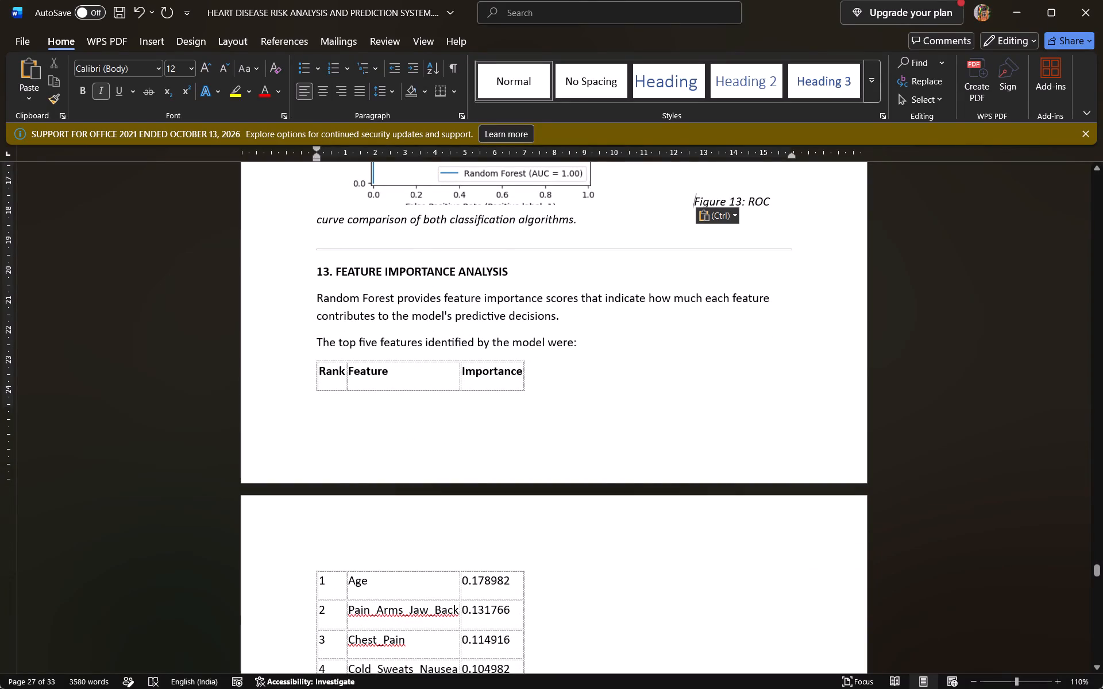
pyautogui.click(593, 220)
pyautogui.press('Return')
pyautogui.press('Return')
pyautogui.press('Return')
pyautogui.press('Return')
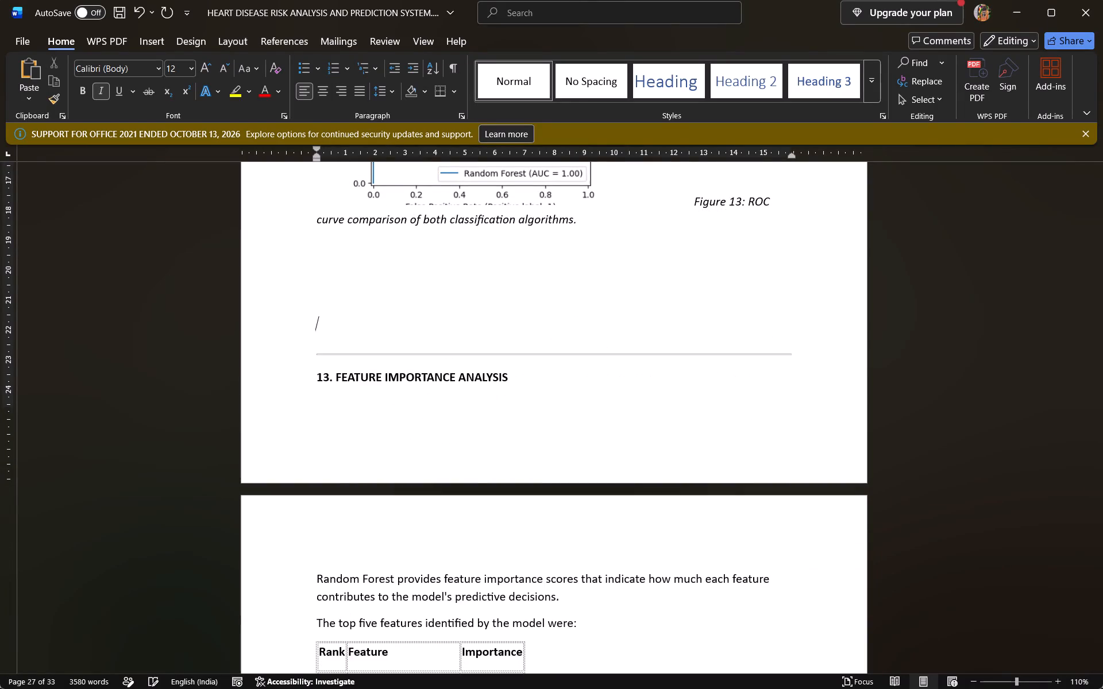
pyautogui.press('Return')
# Review the report from section 13 through the conclusion and appendices to the end, checking for remaining image placeholders.
pyautogui.scroll(-2, 710, 591)
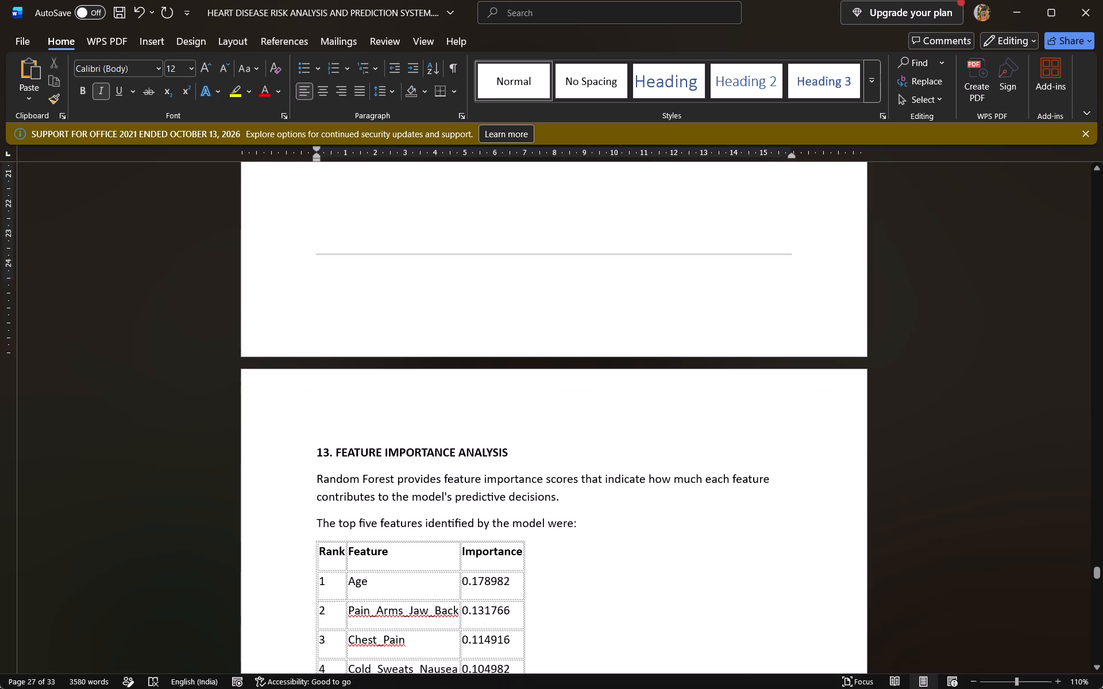
pyautogui.scroll(-3, 691, 509)
pyautogui.scroll(-1, 639, 459)
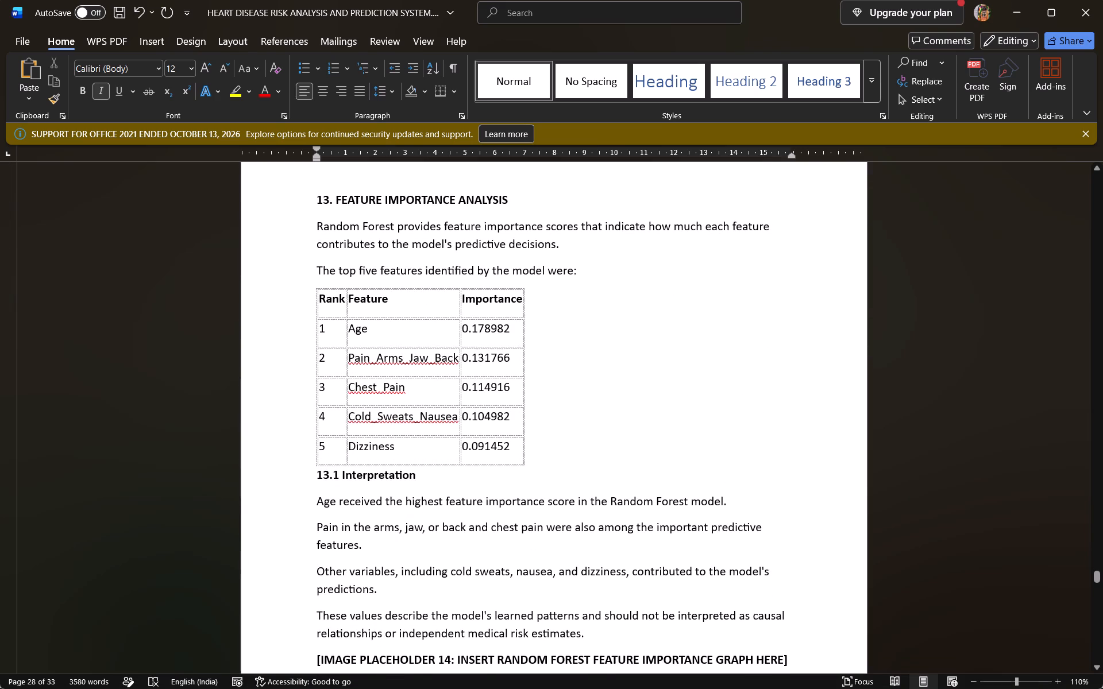
pyautogui.scroll(-5, 470, 402)
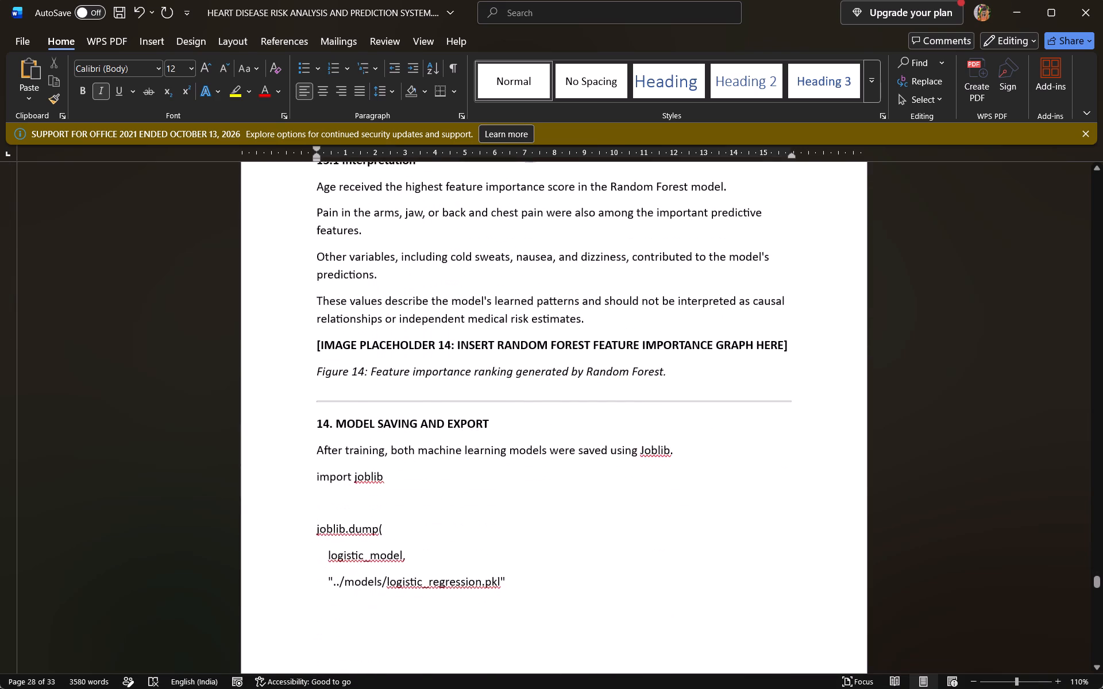
pyautogui.scroll(-12, 466, 400)
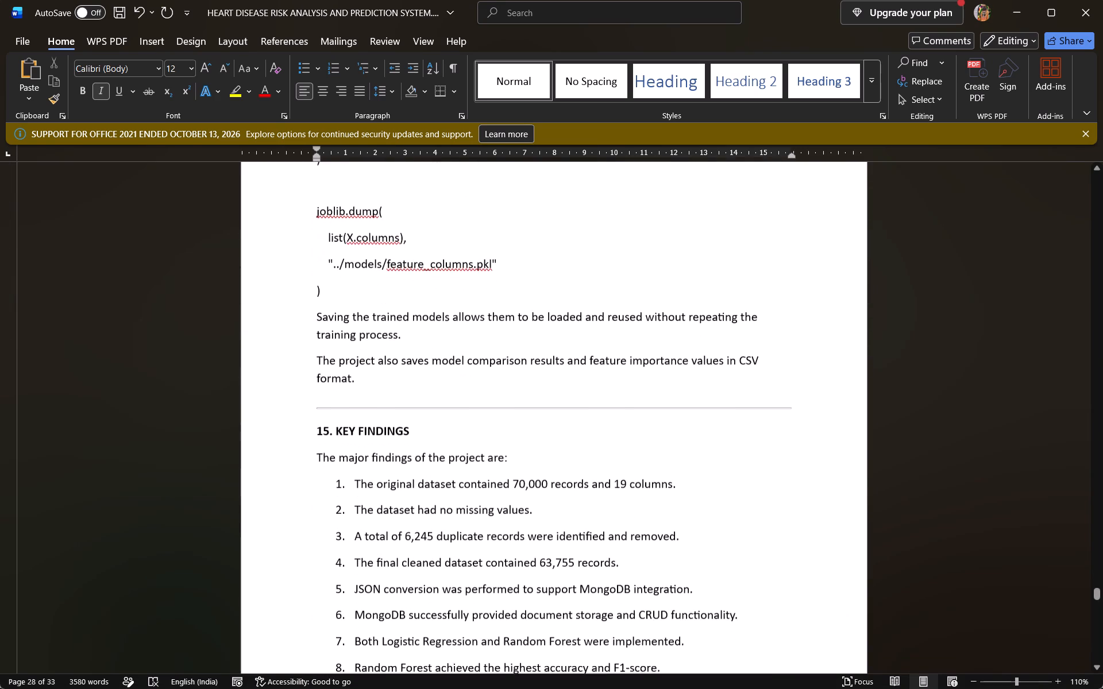
pyautogui.scroll(-9, 462, 393)
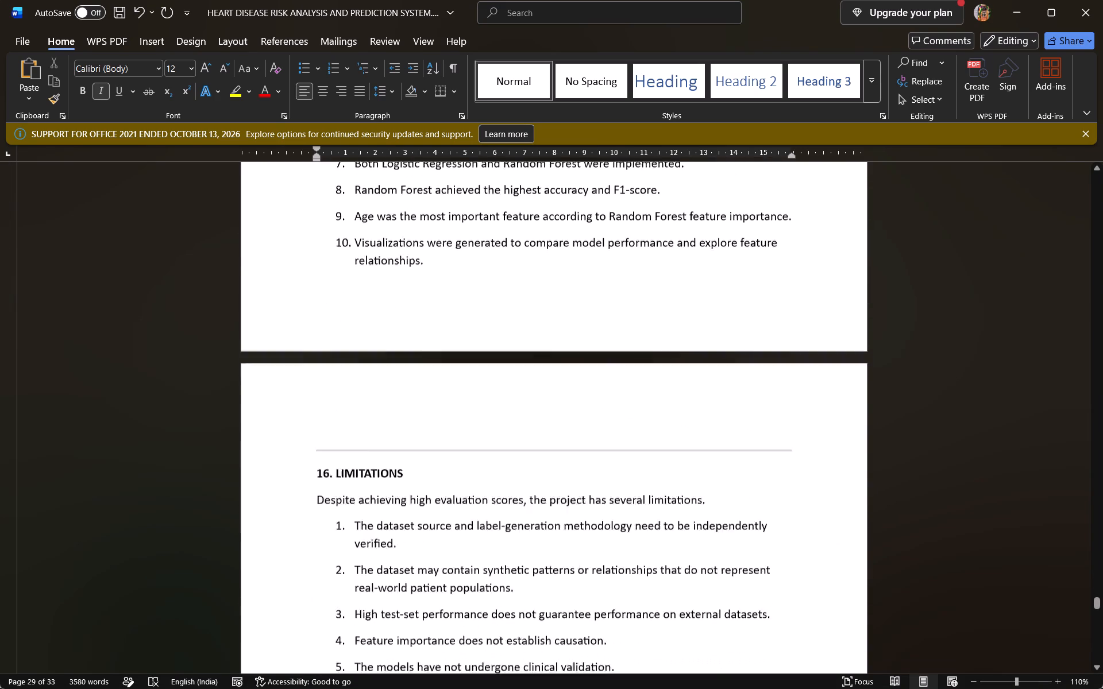
pyautogui.scroll(-15, 462, 388)
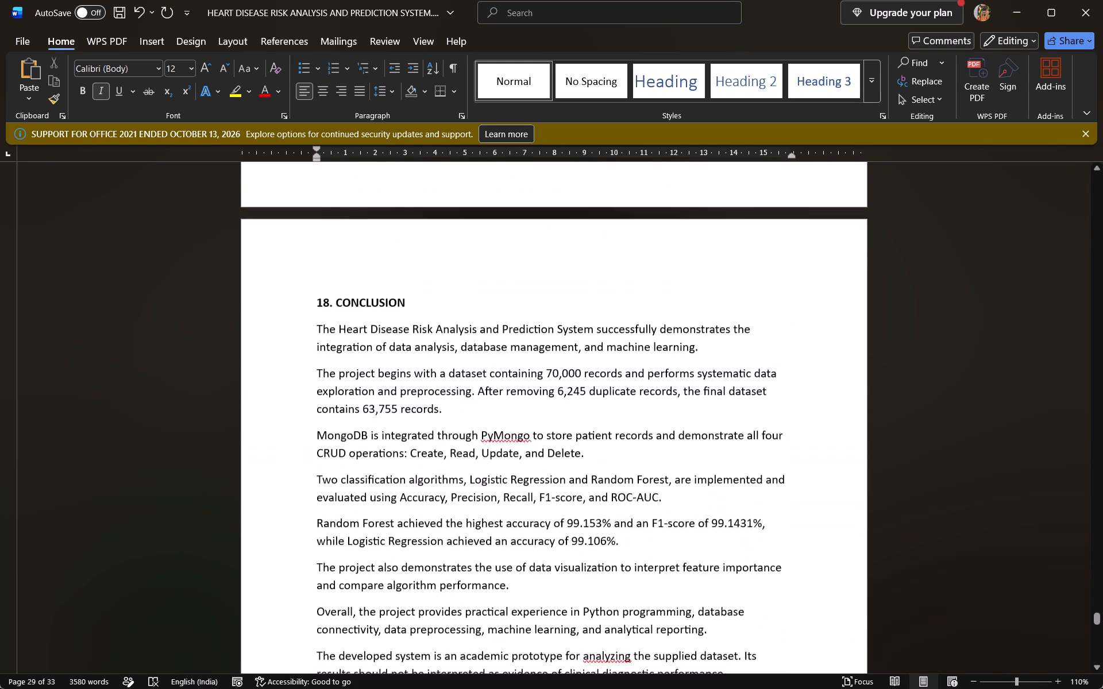
pyautogui.scroll(-18, 457, 386)
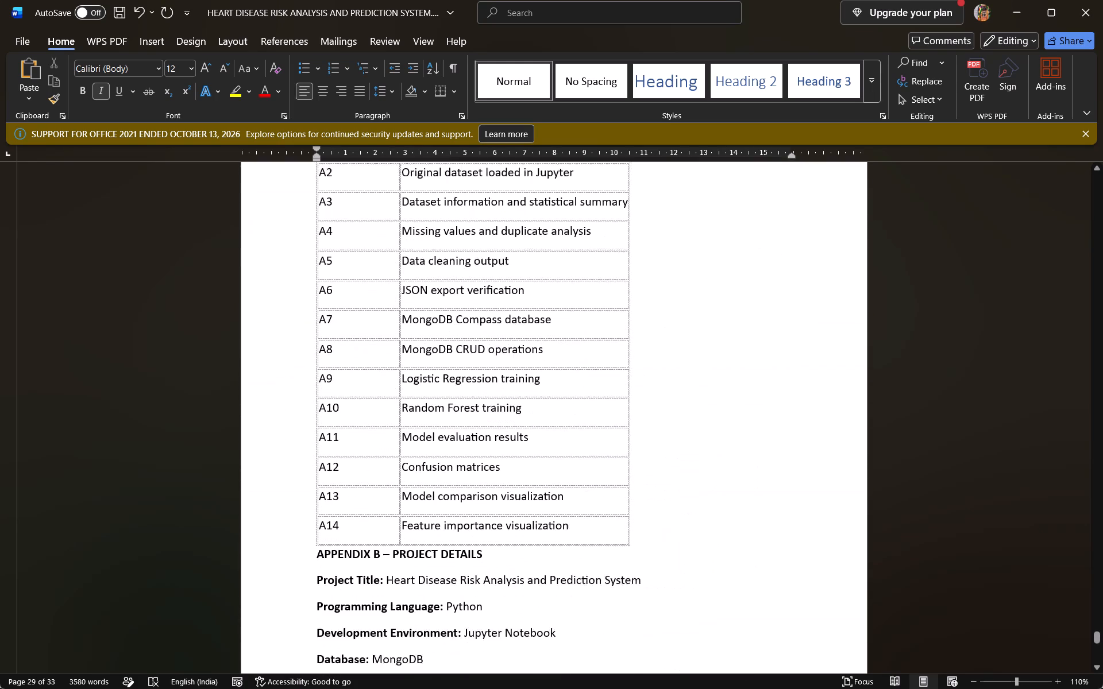
pyautogui.scroll(-10, 444, 390)
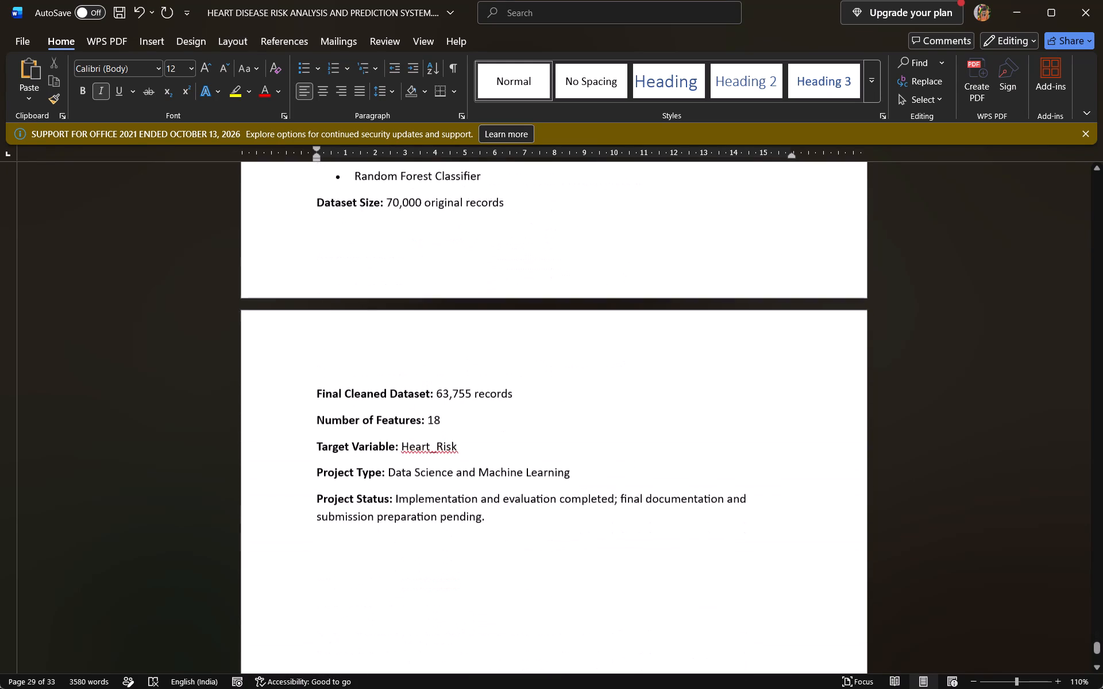
pyautogui.scroll(2, 440, 386)
pyautogui.scroll(-8, 440, 386)
pyautogui.scroll(8, 448, 374)
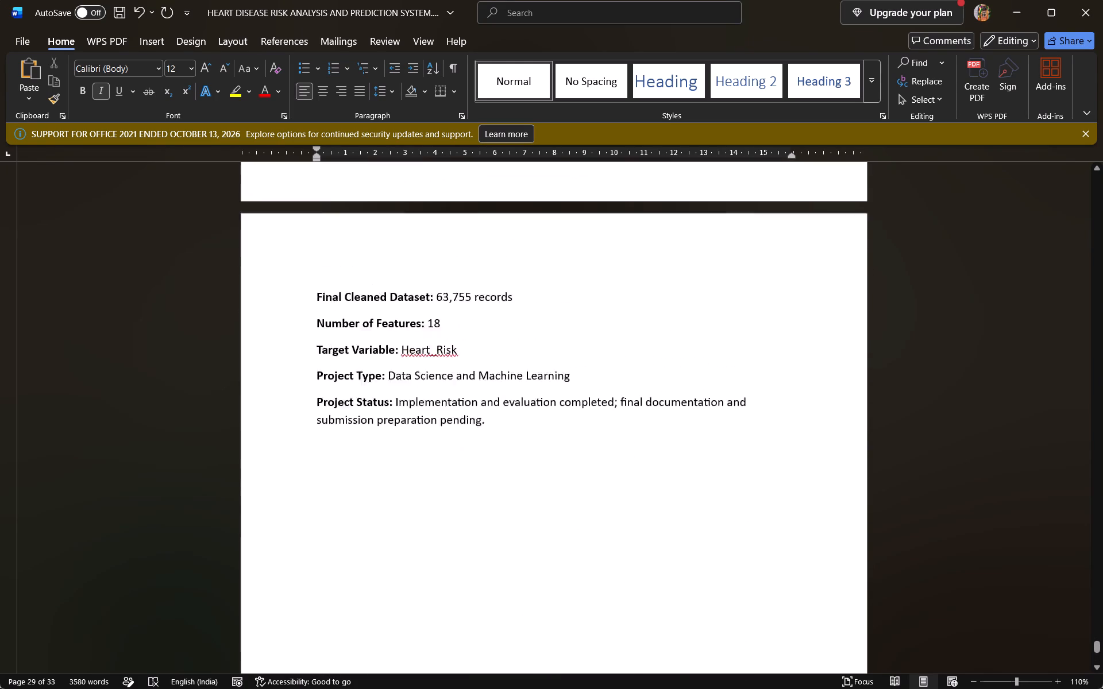
pyautogui.scroll(1, 461, 374)
pyautogui.scroll(-3, 461, 374)
pyautogui.scroll(3, 460, 374)
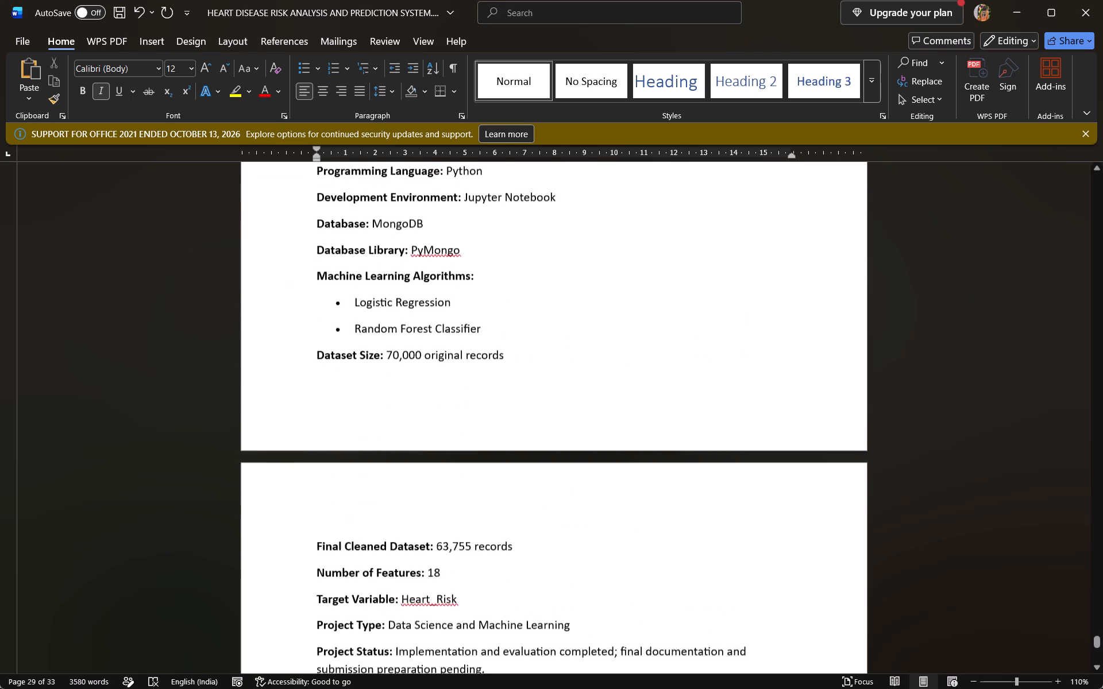
# Review the report backwards from the appendices to section 8, CRUD Operations, checking its figures, tables and page layout.
pyautogui.scroll(20, 458, 374)
pyautogui.scroll(9, 458, 374)
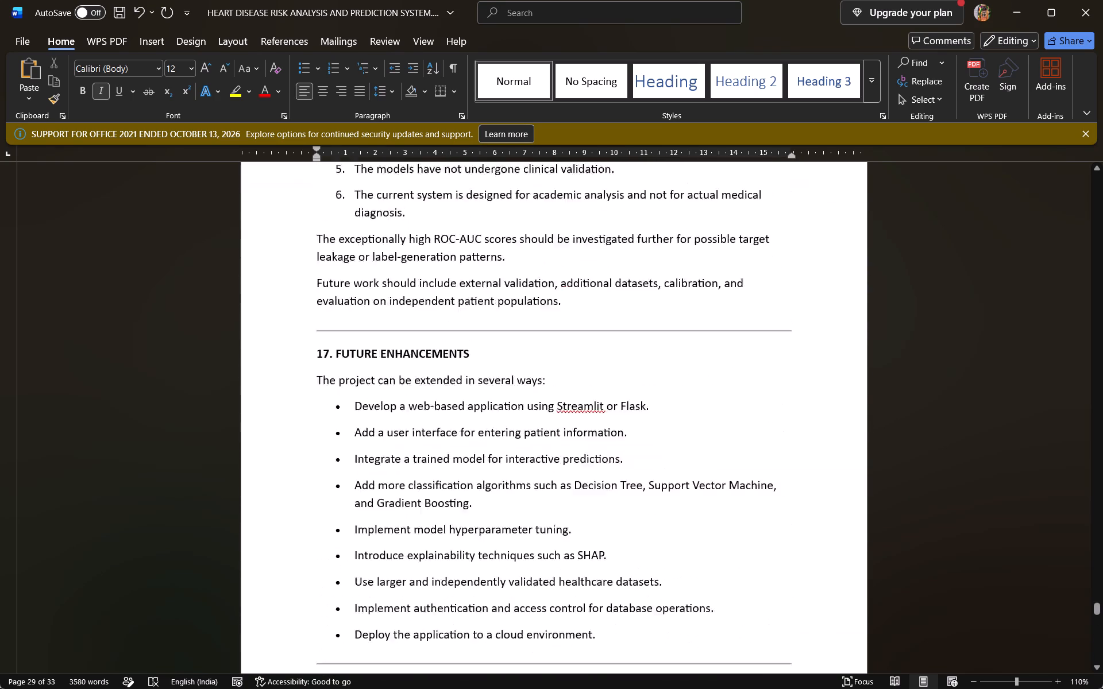
pyautogui.scroll(20, 458, 374)
pyautogui.scroll(9, 458, 374)
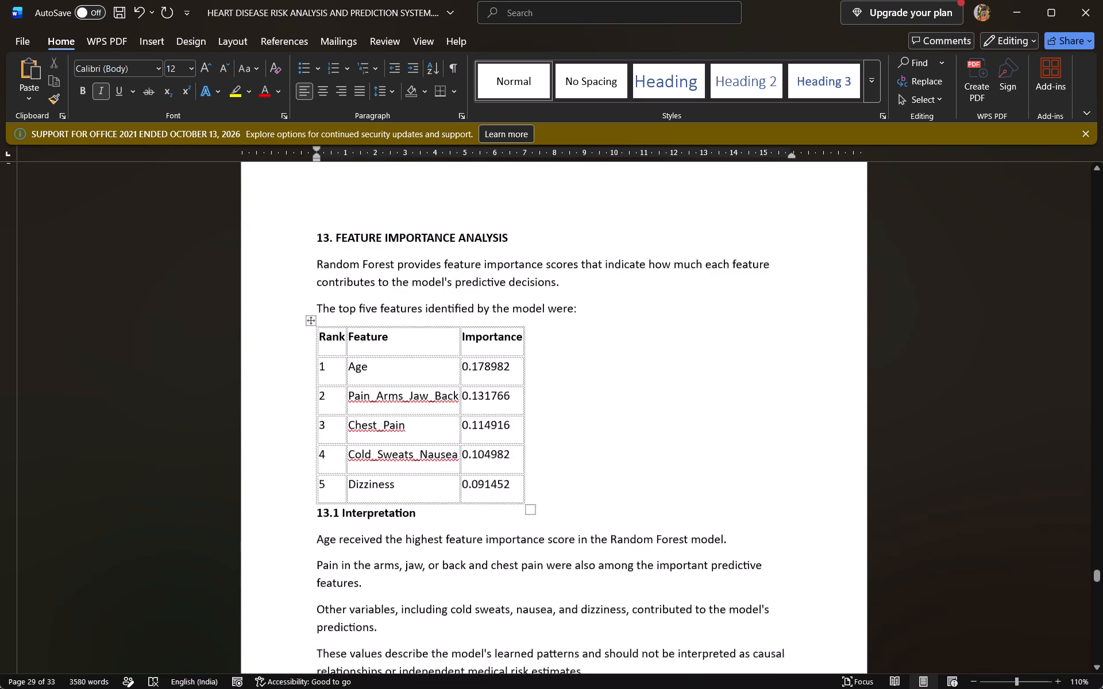
pyautogui.scroll(20, 457, 374)
pyautogui.scroll(9, 457, 374)
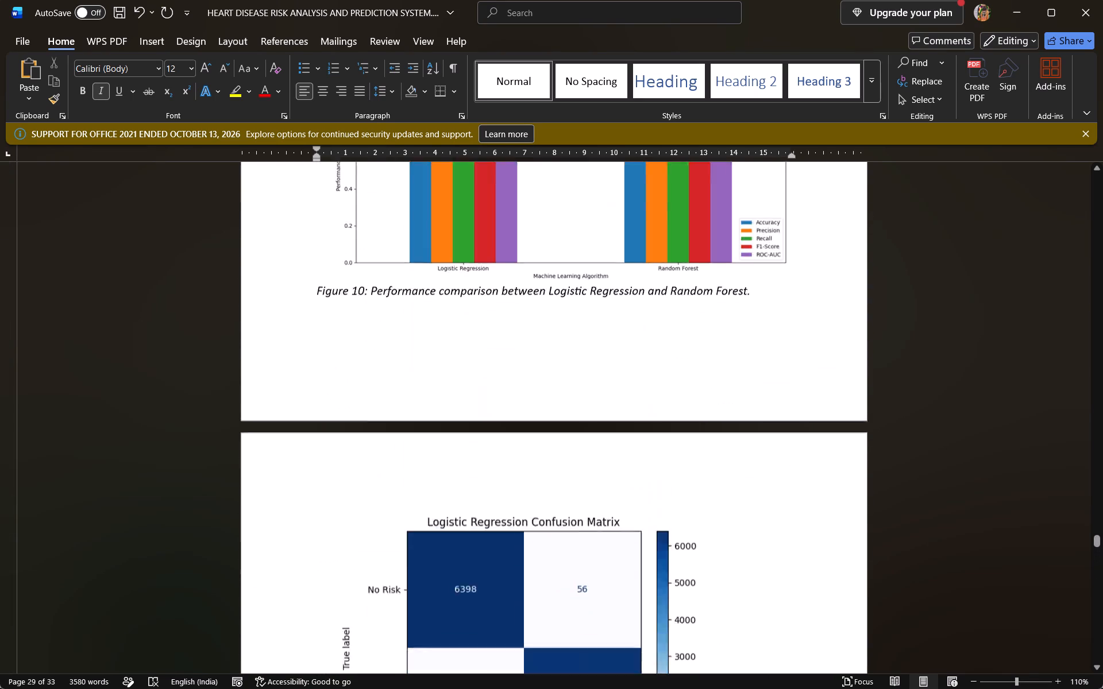
pyautogui.scroll(20, 457, 374)
pyautogui.scroll(9, 457, 374)
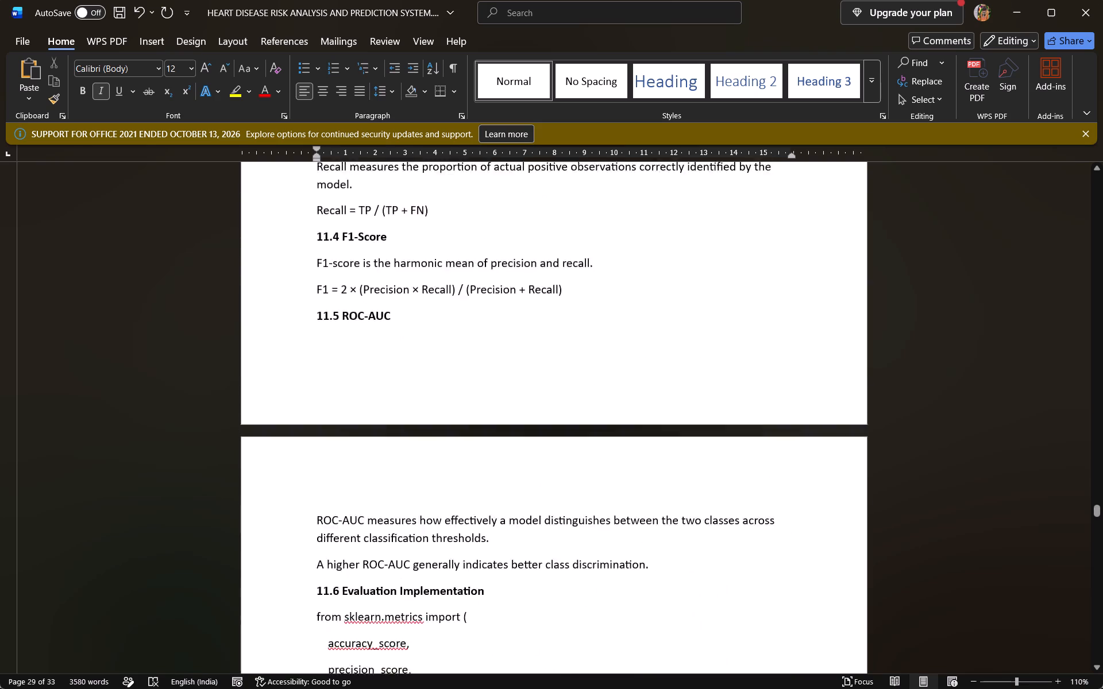
pyautogui.scroll(20, 457, 374)
pyautogui.scroll(9, 457, 374)
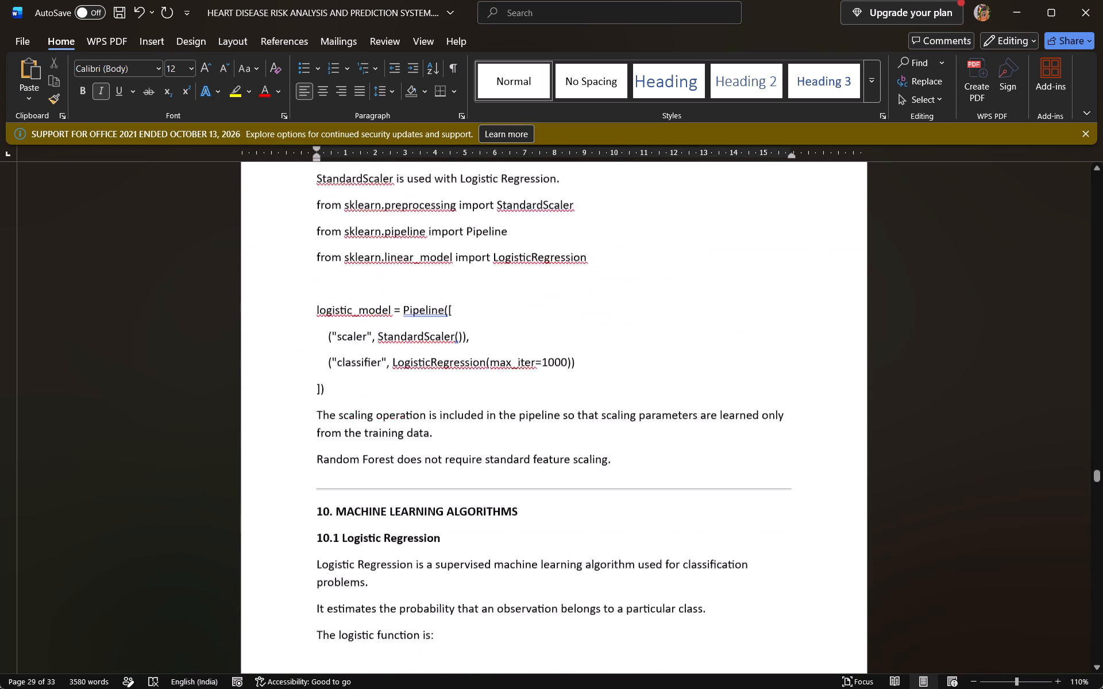
pyautogui.scroll(20, 457, 374)
pyautogui.scroll(9, 457, 374)
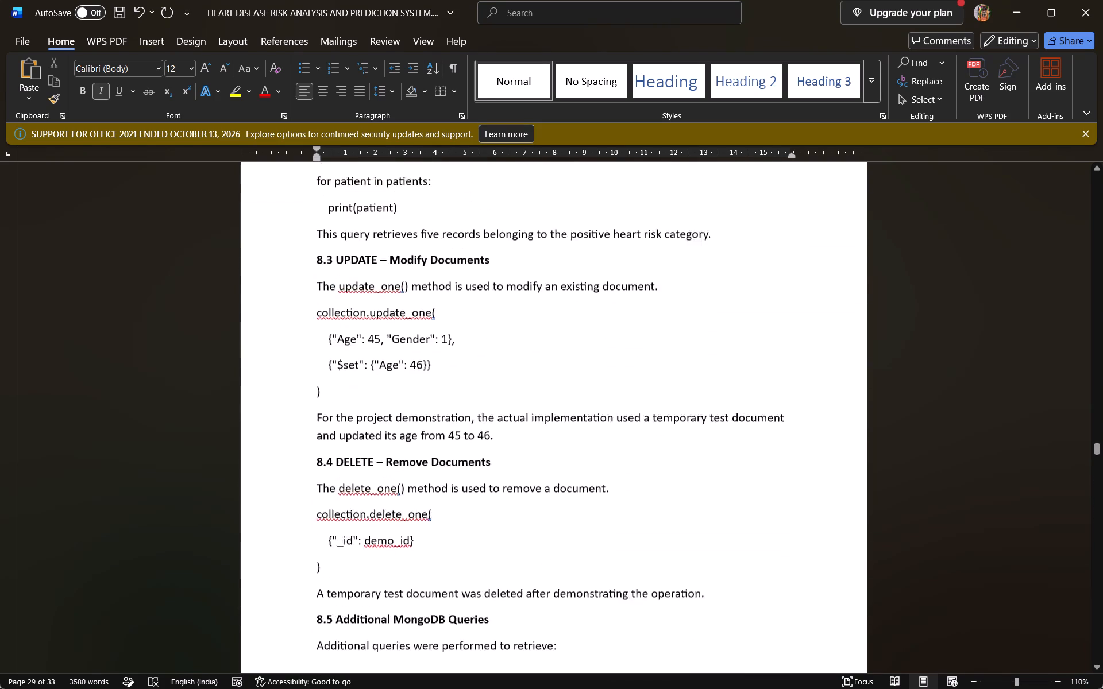
pyautogui.scroll(20, 457, 374)
pyautogui.scroll(9, 457, 374)
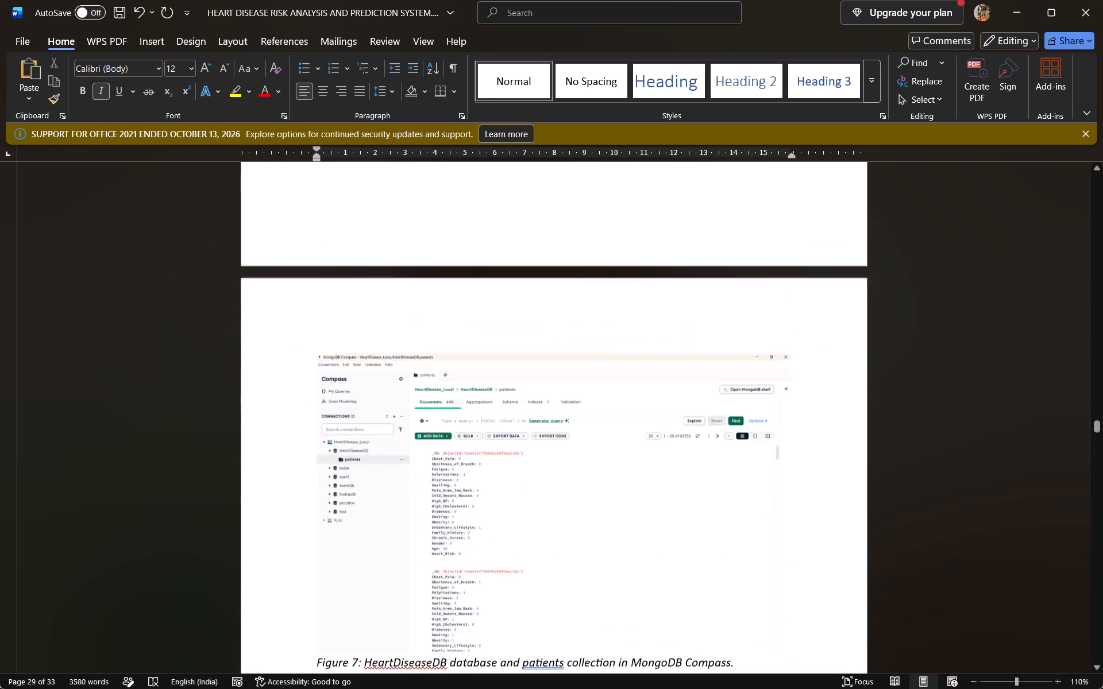
pyautogui.scroll(14, 457, 374)
pyautogui.scroll(-5, 457, 374)
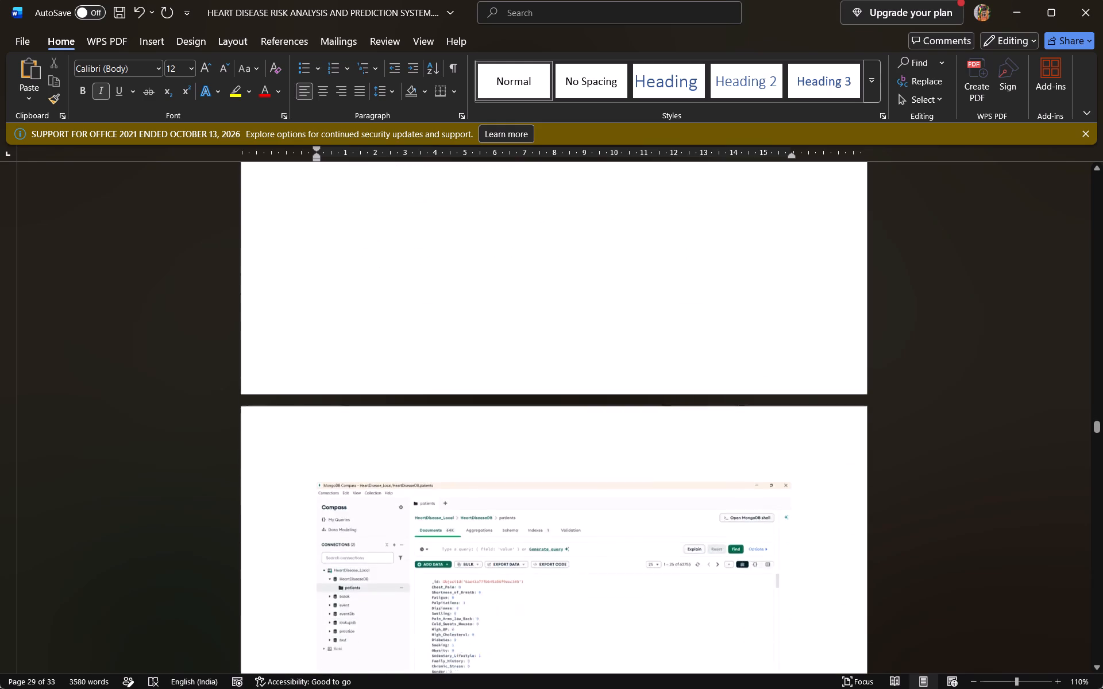
pyautogui.scroll(-9, 457, 374)
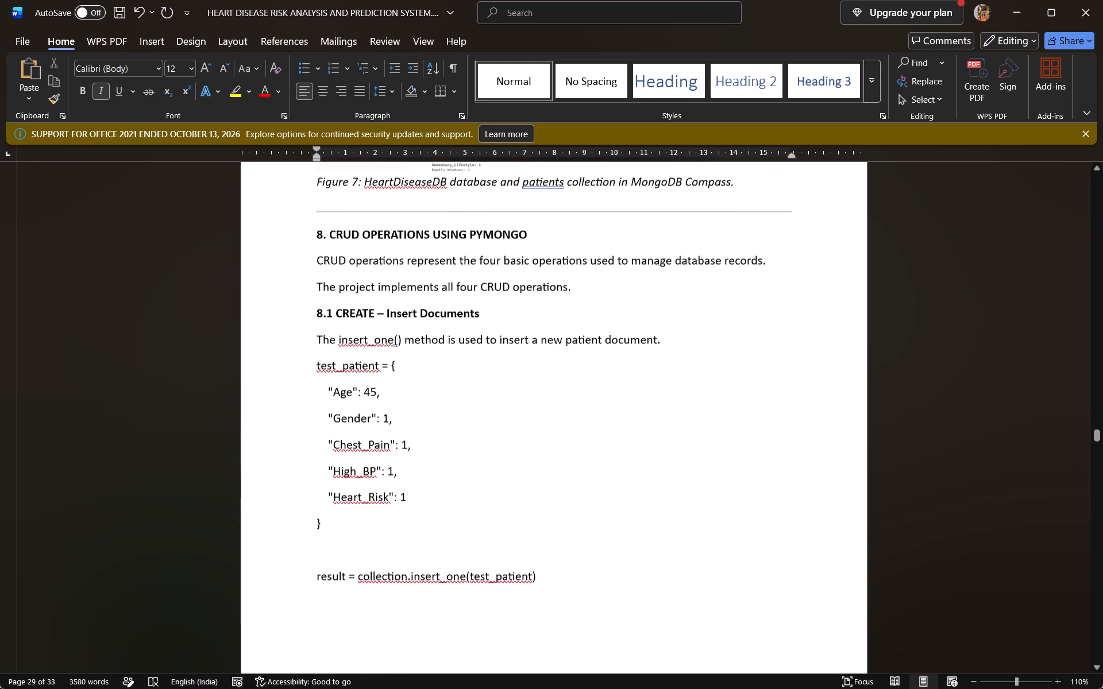
pyautogui.scroll(-8, 457, 374)
pyautogui.scroll(3, 457, 374)
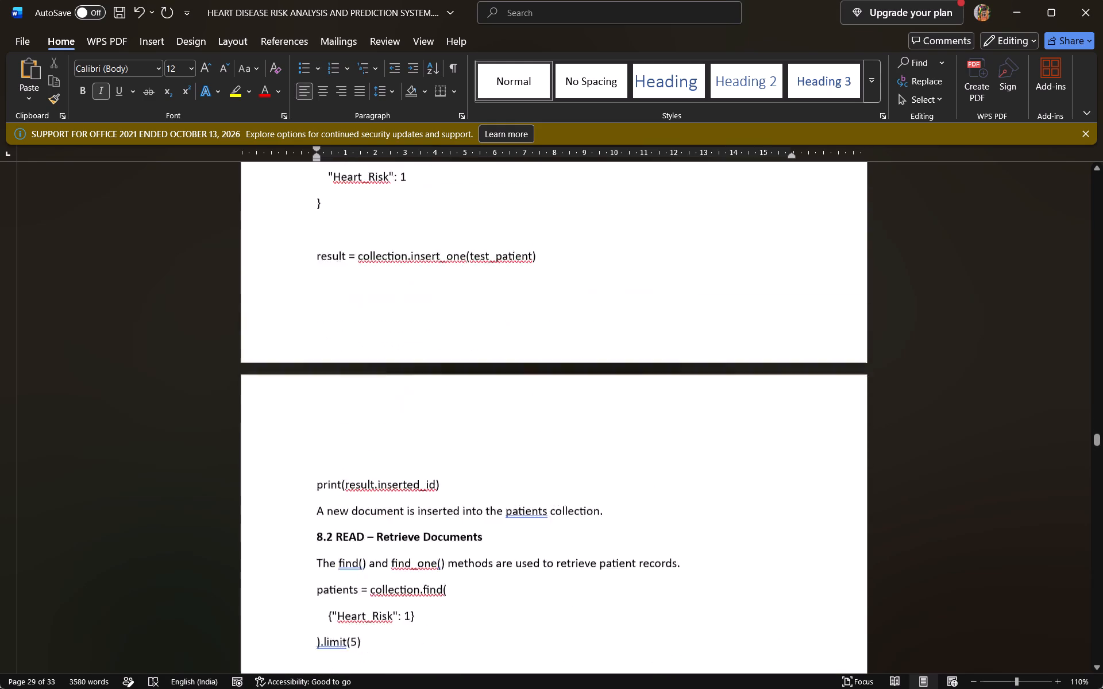
# Review the report backwards from section 7 to the cover page and the abstract, checking figures, page gaps and cover details.
pyautogui.scroll(20, 457, 374)
pyautogui.scroll(13, 457, 374)
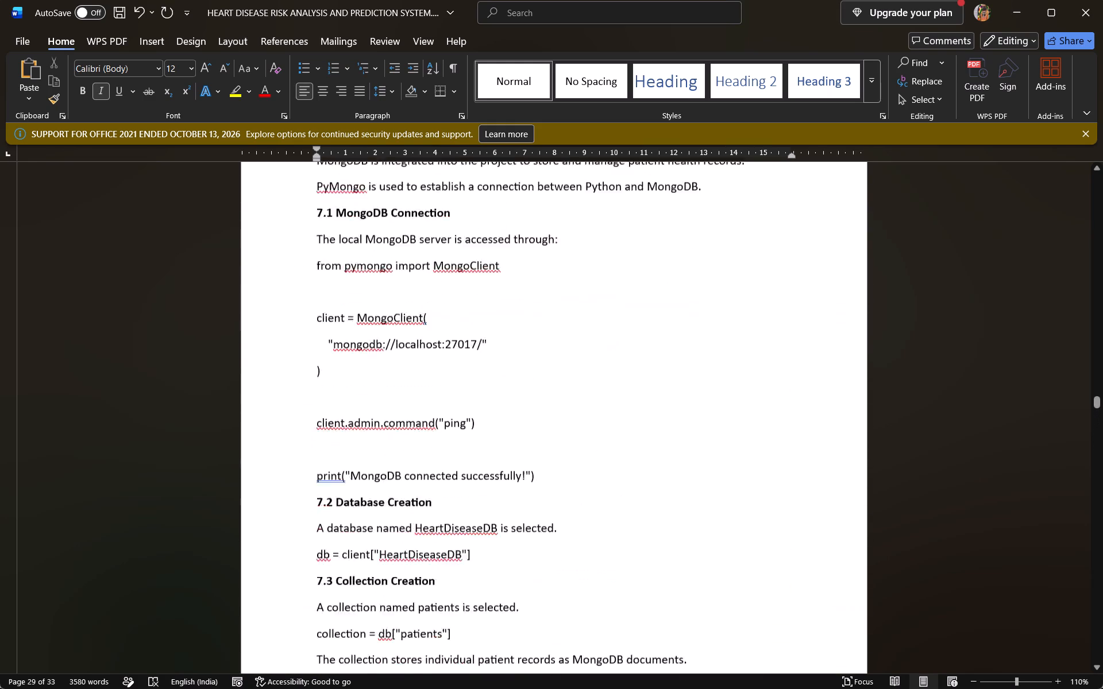
pyautogui.scroll(20, 457, 374)
pyautogui.scroll(13, 457, 374)
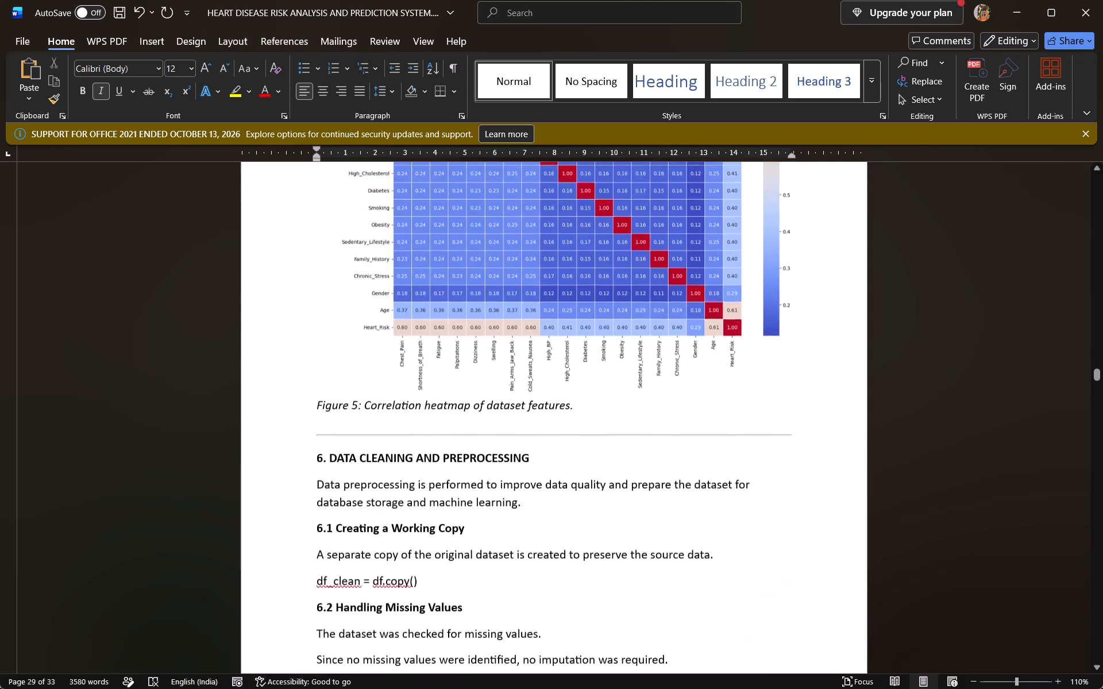
pyautogui.scroll(20, 457, 374)
pyautogui.scroll(13, 457, 374)
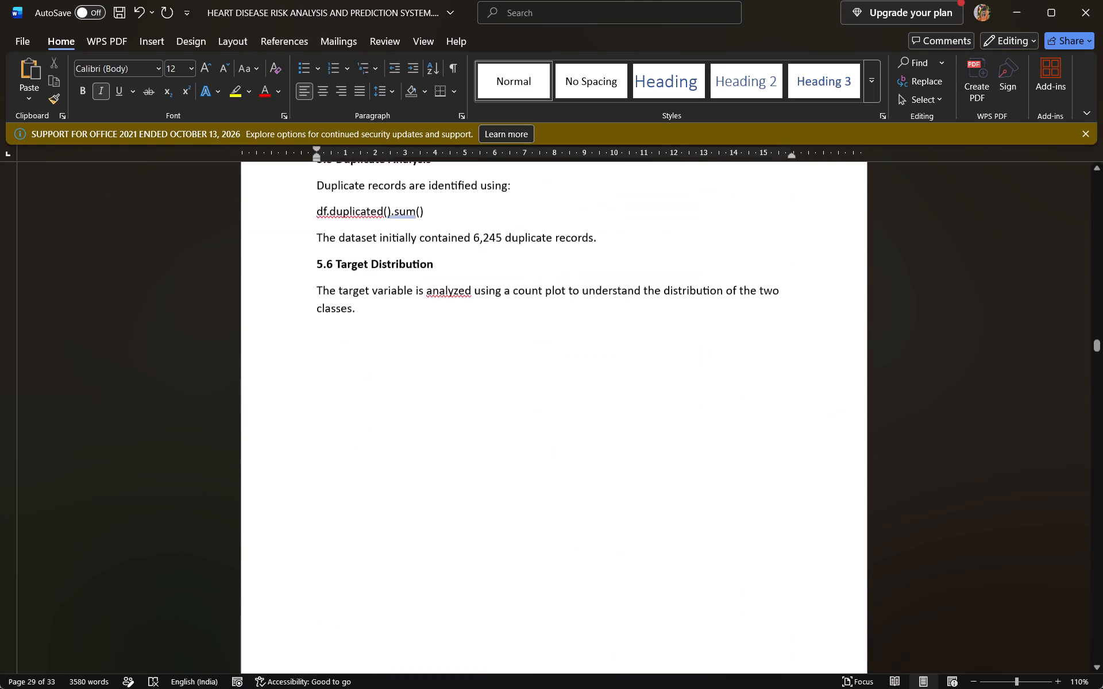
pyautogui.scroll(20, 457, 374)
pyautogui.scroll(13, 457, 374)
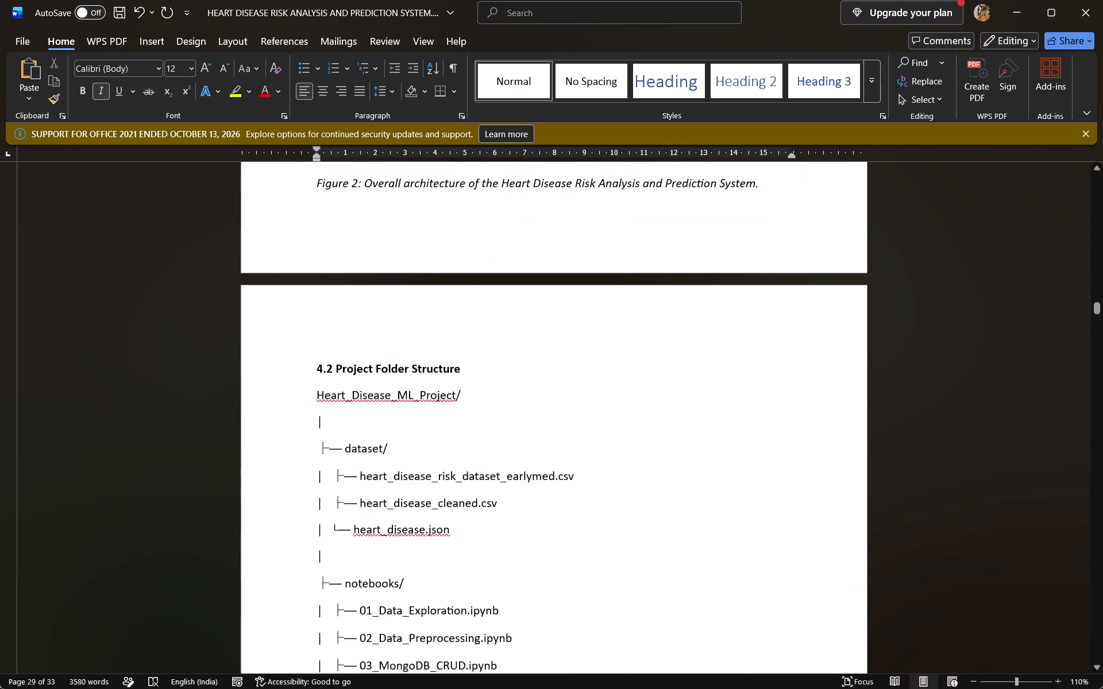
pyautogui.scroll(20, 457, 374)
pyautogui.scroll(9, 457, 374)
pyautogui.scroll(-2, 457, 374)
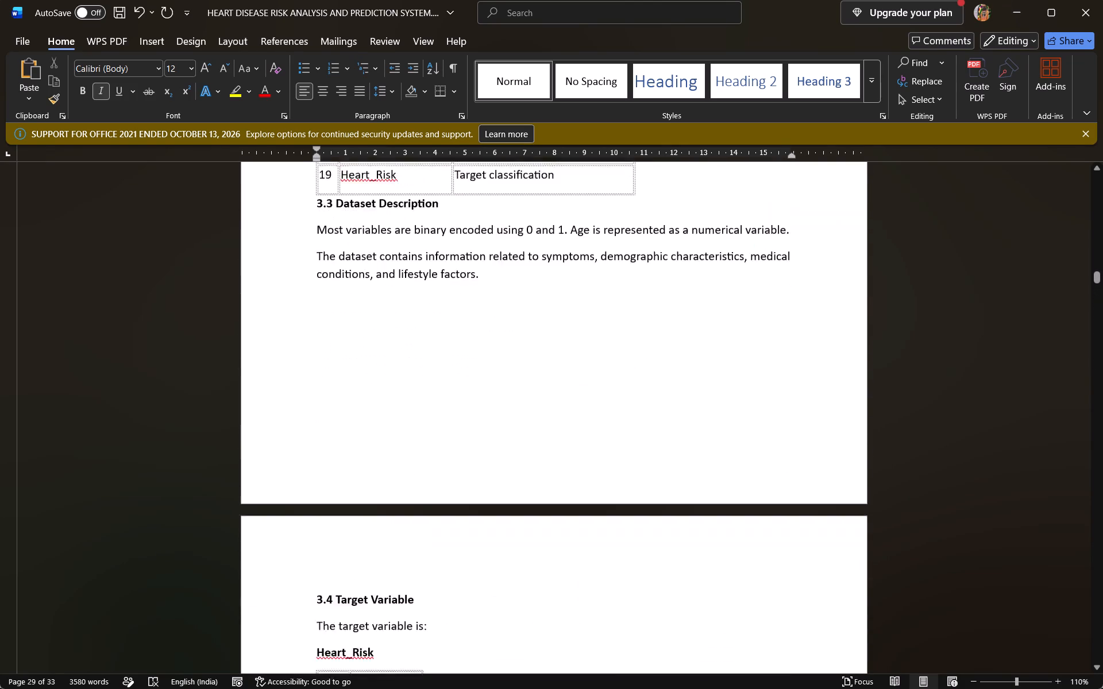
pyautogui.scroll(-5, 457, 374)
pyautogui.scroll(20, 457, 374)
pyautogui.scroll(8, 457, 374)
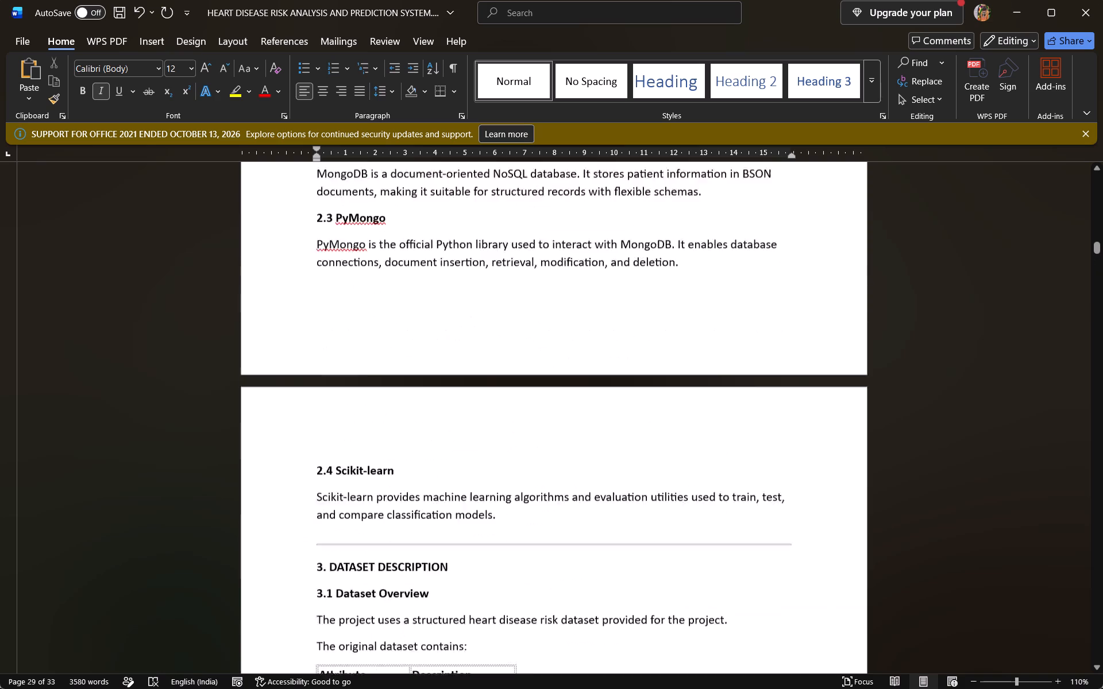
pyautogui.scroll(20, 457, 374)
pyautogui.scroll(19, 457, 374)
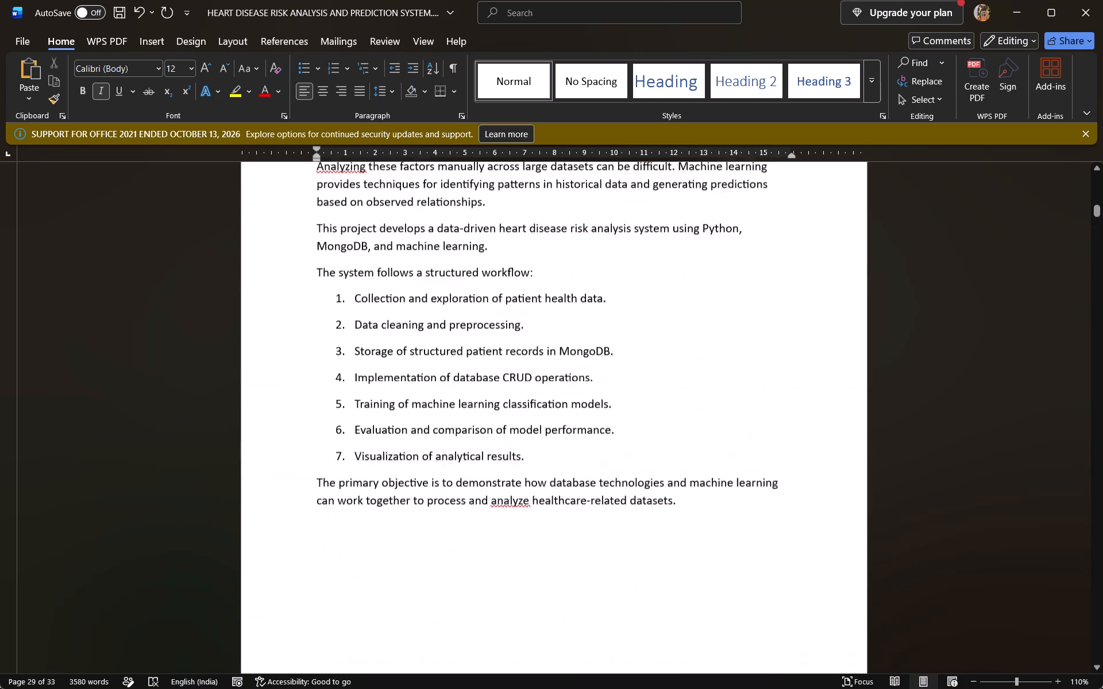
pyautogui.scroll(20, 457, 374)
pyautogui.scroll(18, 457, 374)
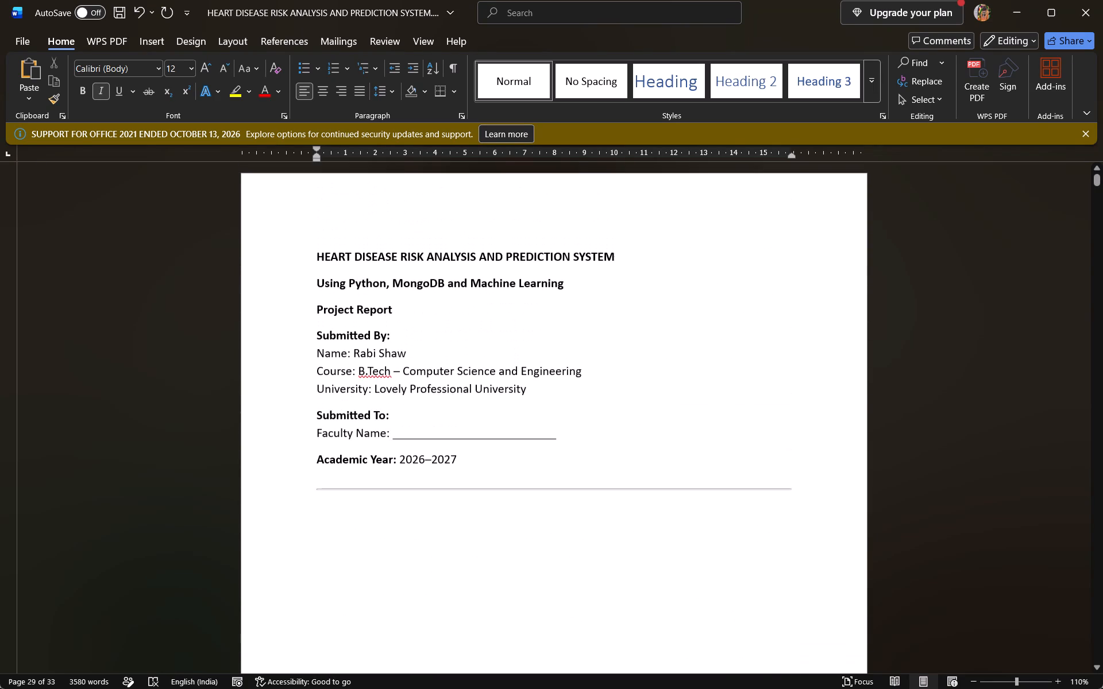
pyautogui.scroll(8, 457, 374)
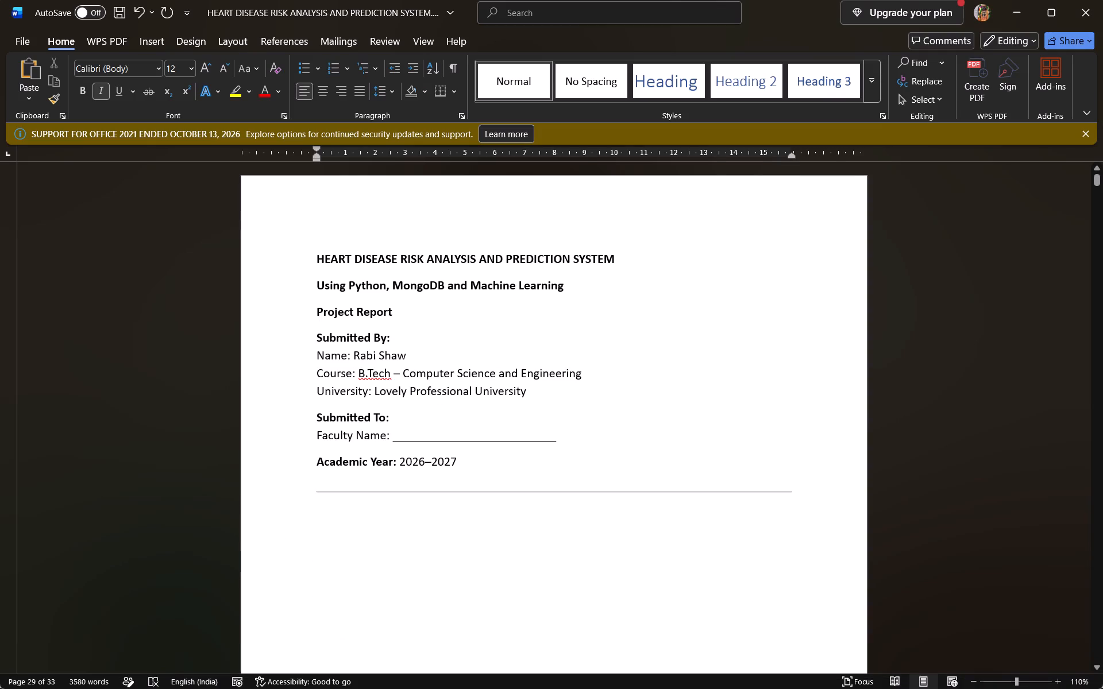
pyautogui.scroll(-10, 543, 415)
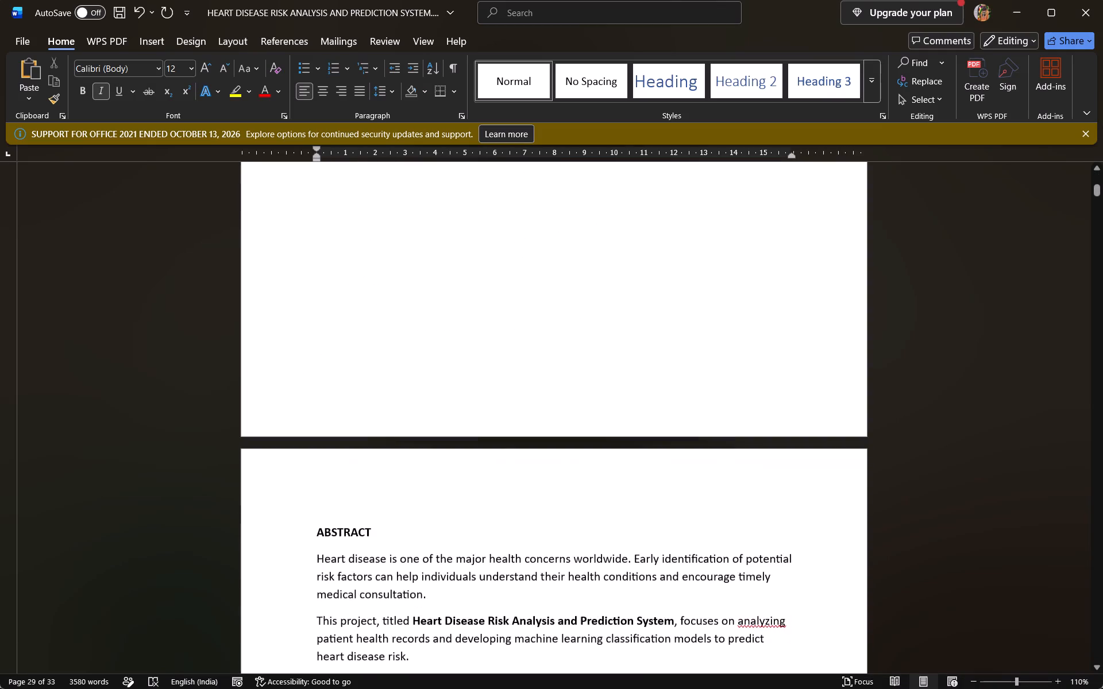
pyautogui.scroll(12, 543, 427)
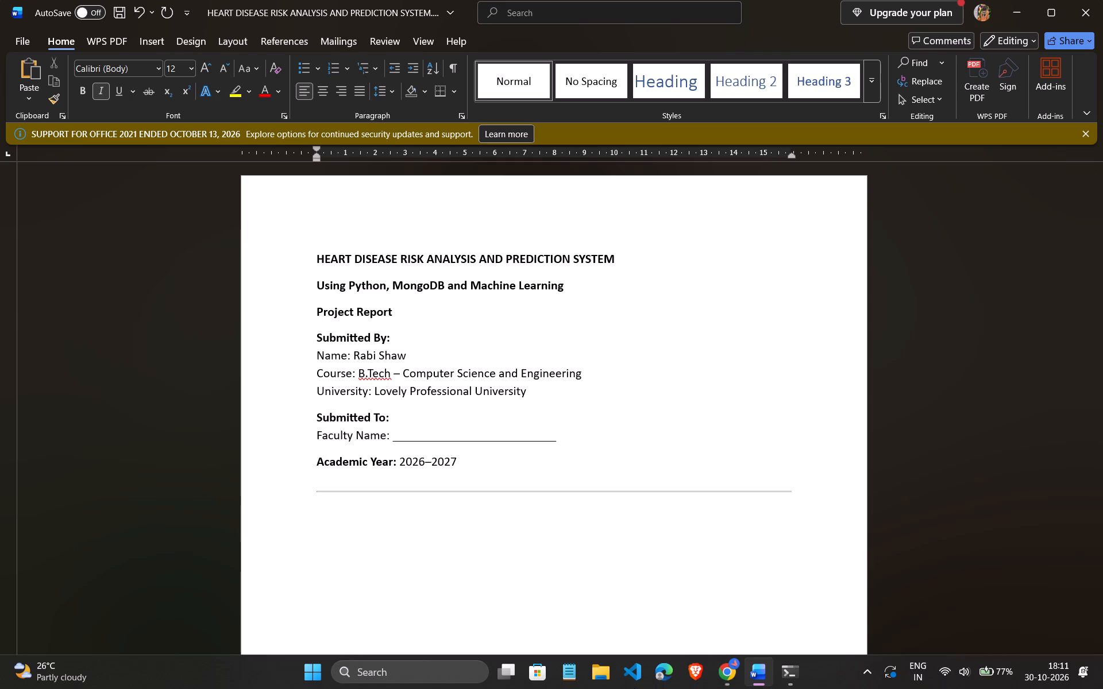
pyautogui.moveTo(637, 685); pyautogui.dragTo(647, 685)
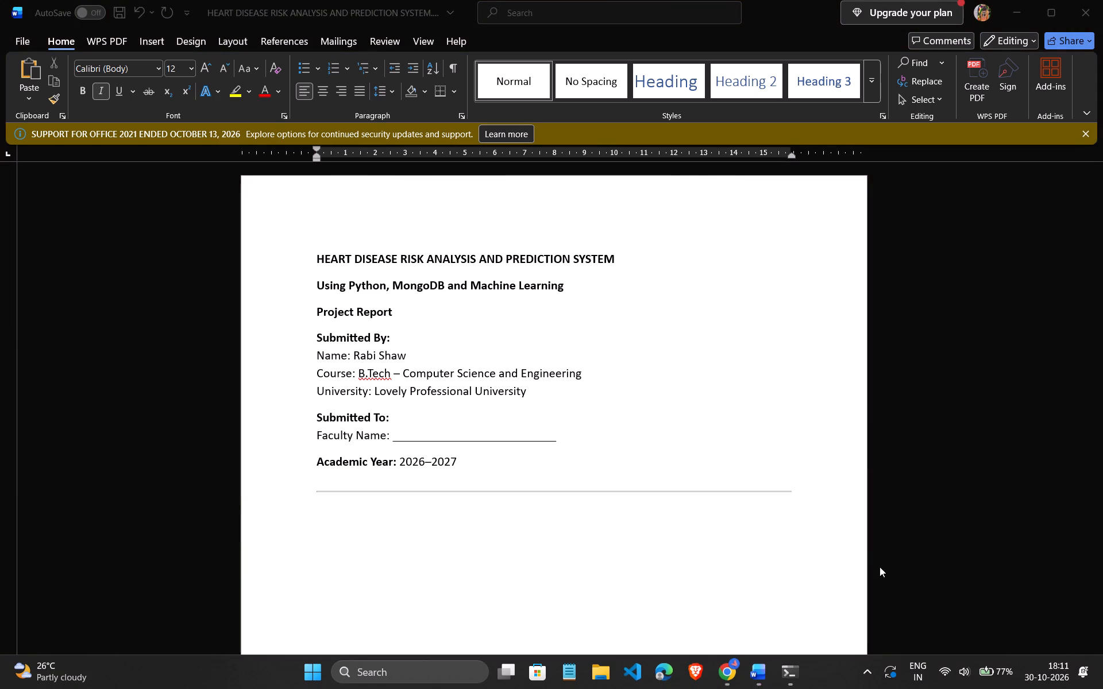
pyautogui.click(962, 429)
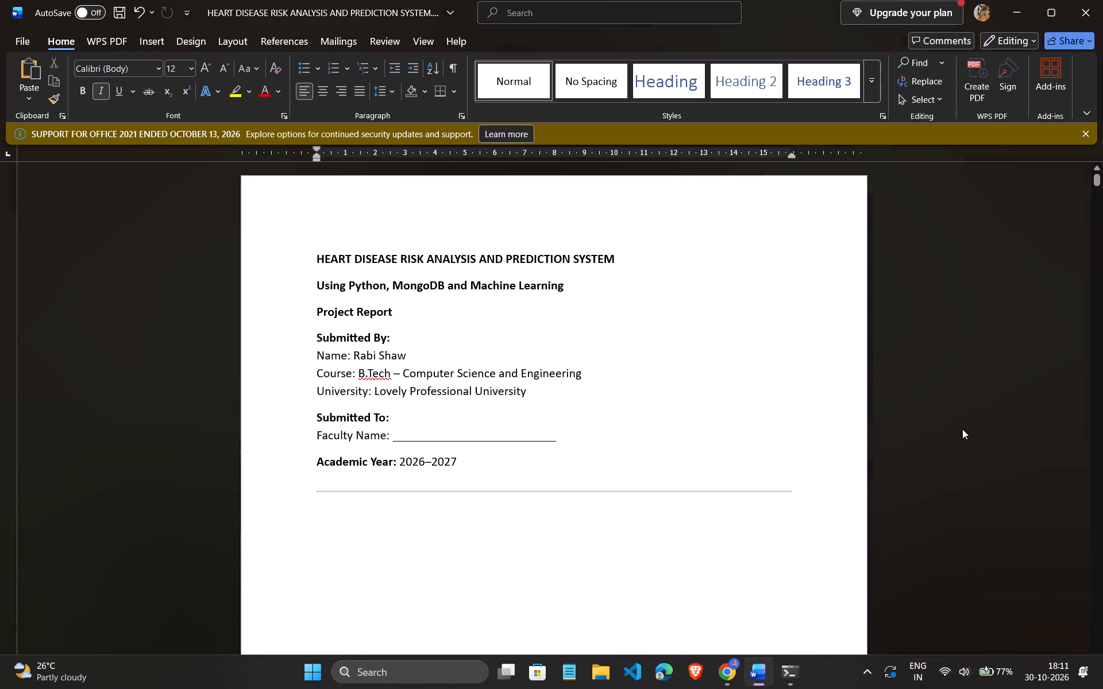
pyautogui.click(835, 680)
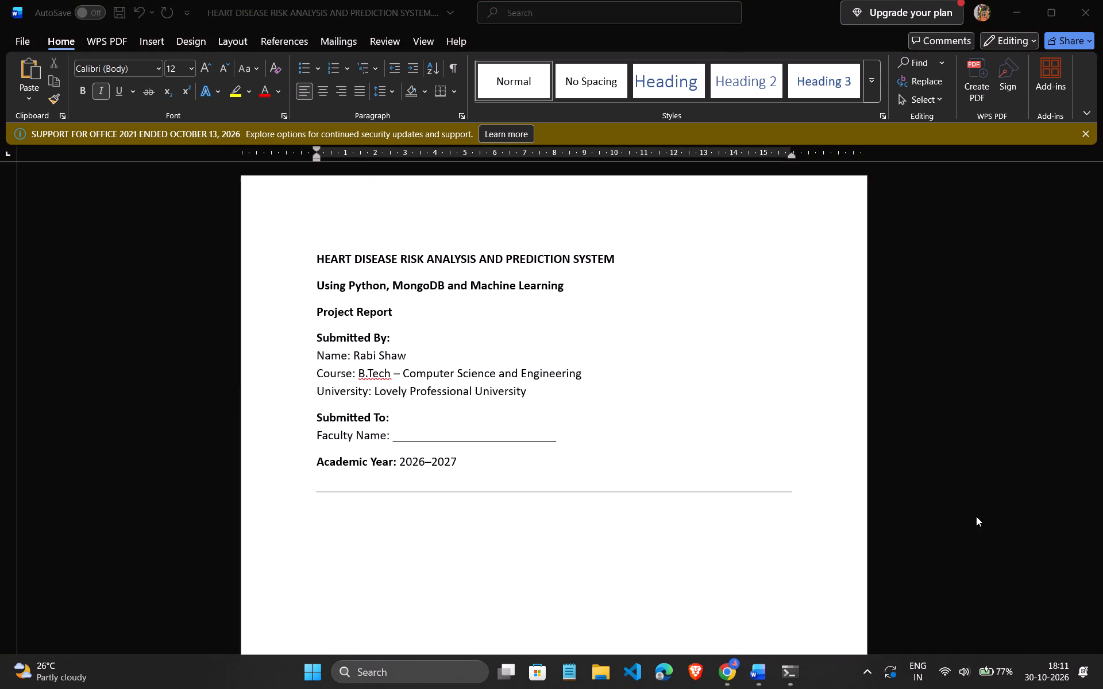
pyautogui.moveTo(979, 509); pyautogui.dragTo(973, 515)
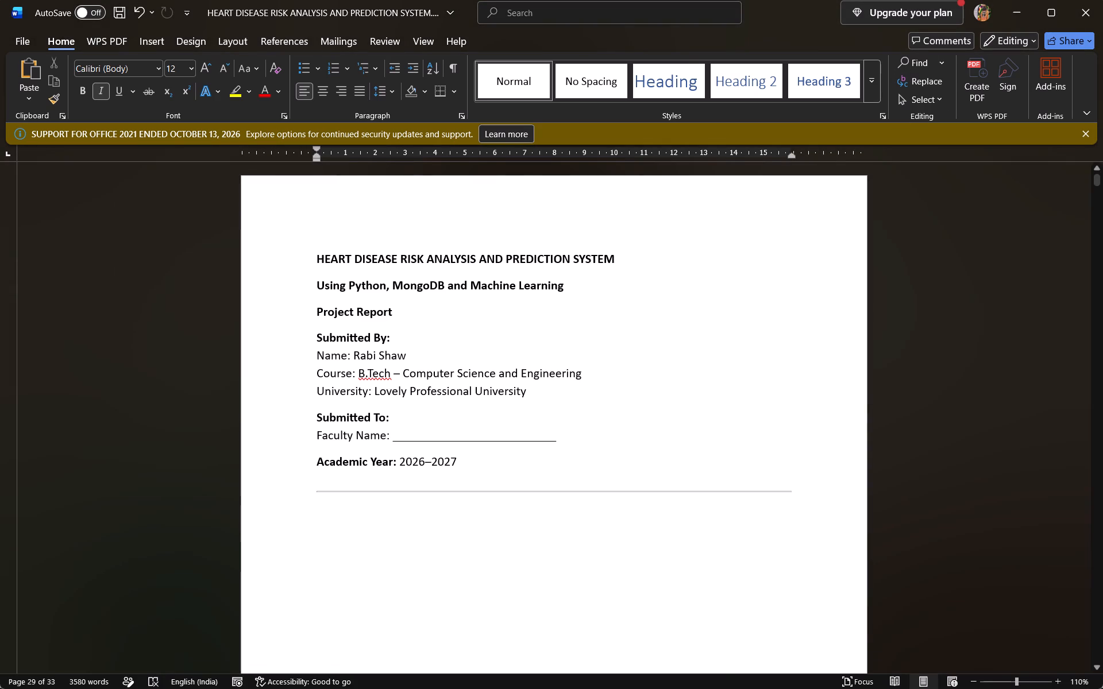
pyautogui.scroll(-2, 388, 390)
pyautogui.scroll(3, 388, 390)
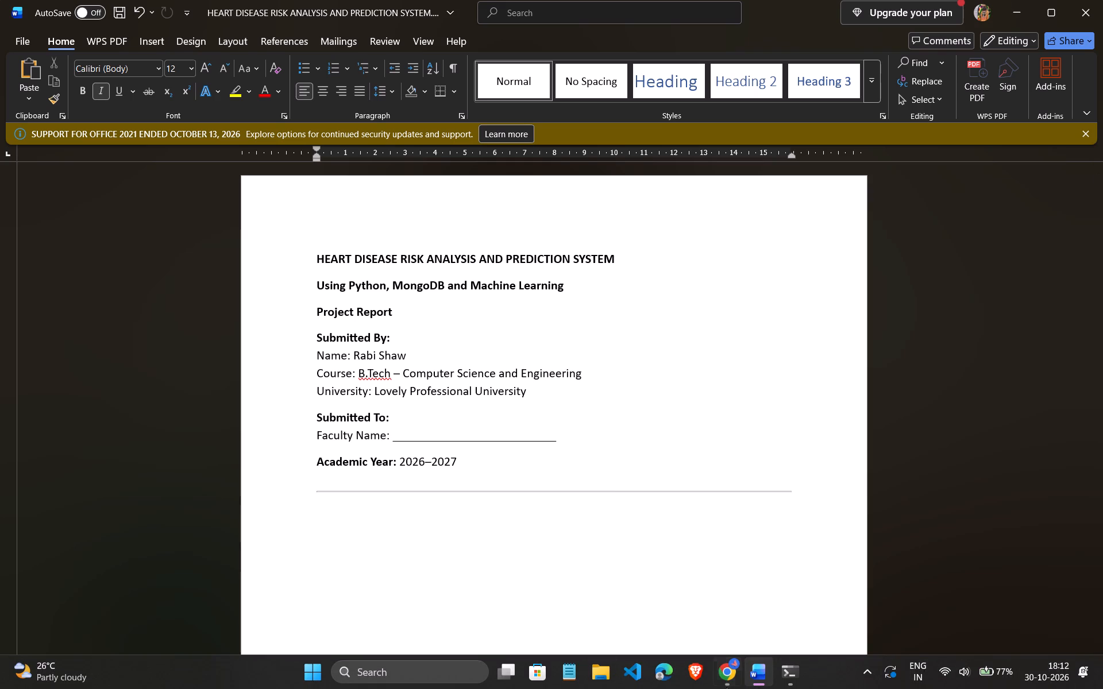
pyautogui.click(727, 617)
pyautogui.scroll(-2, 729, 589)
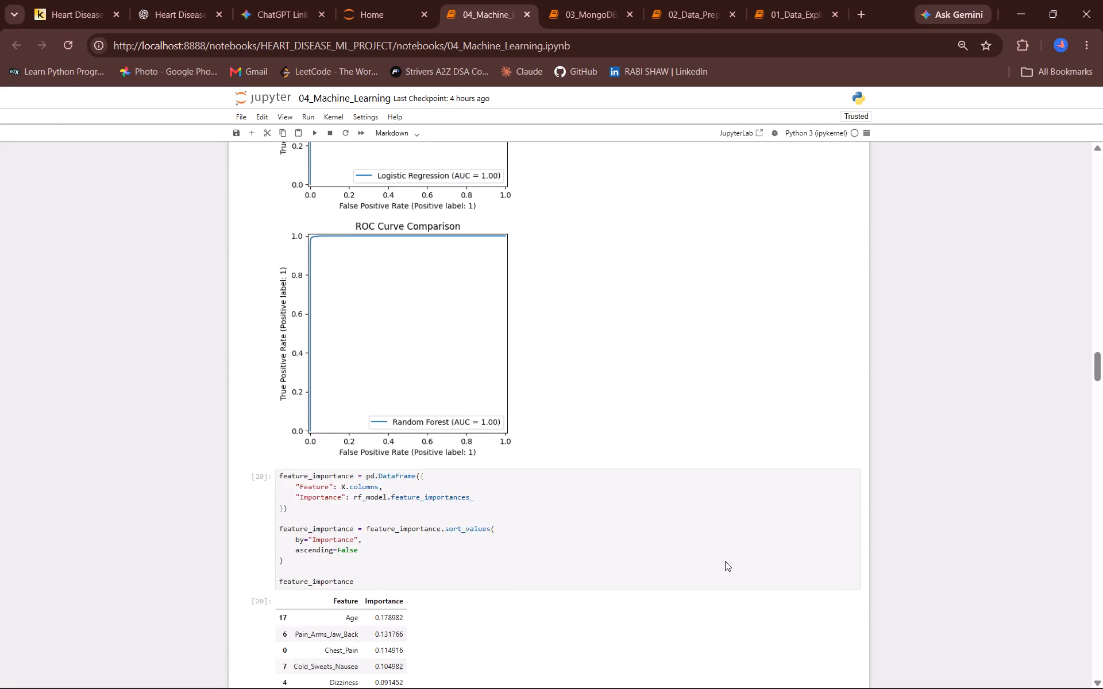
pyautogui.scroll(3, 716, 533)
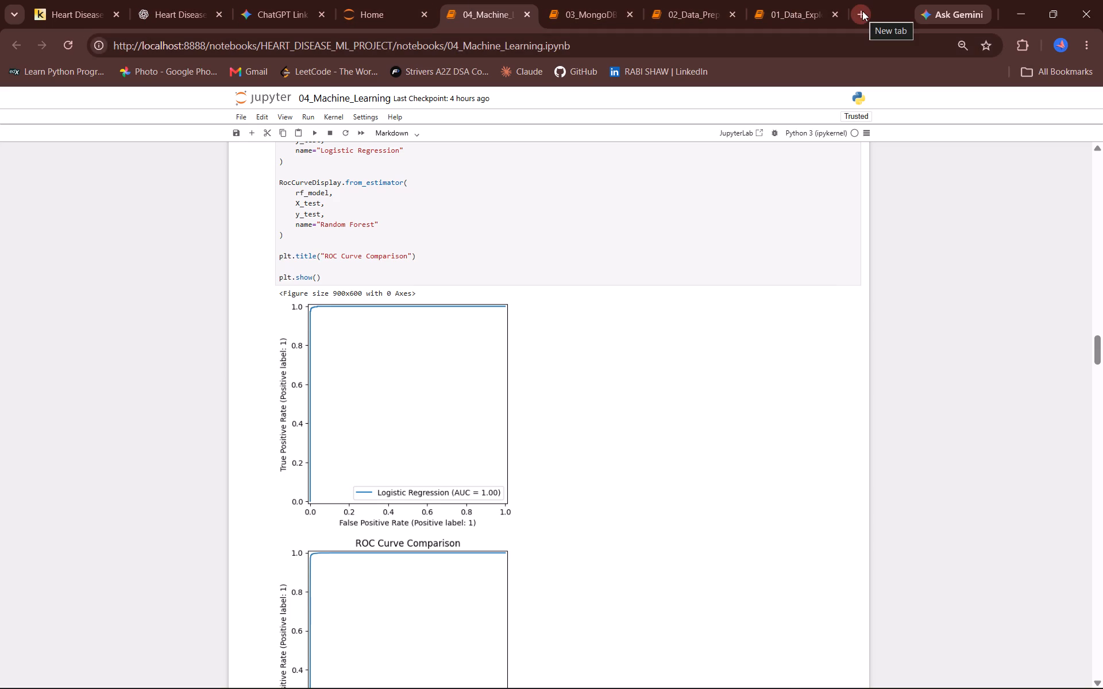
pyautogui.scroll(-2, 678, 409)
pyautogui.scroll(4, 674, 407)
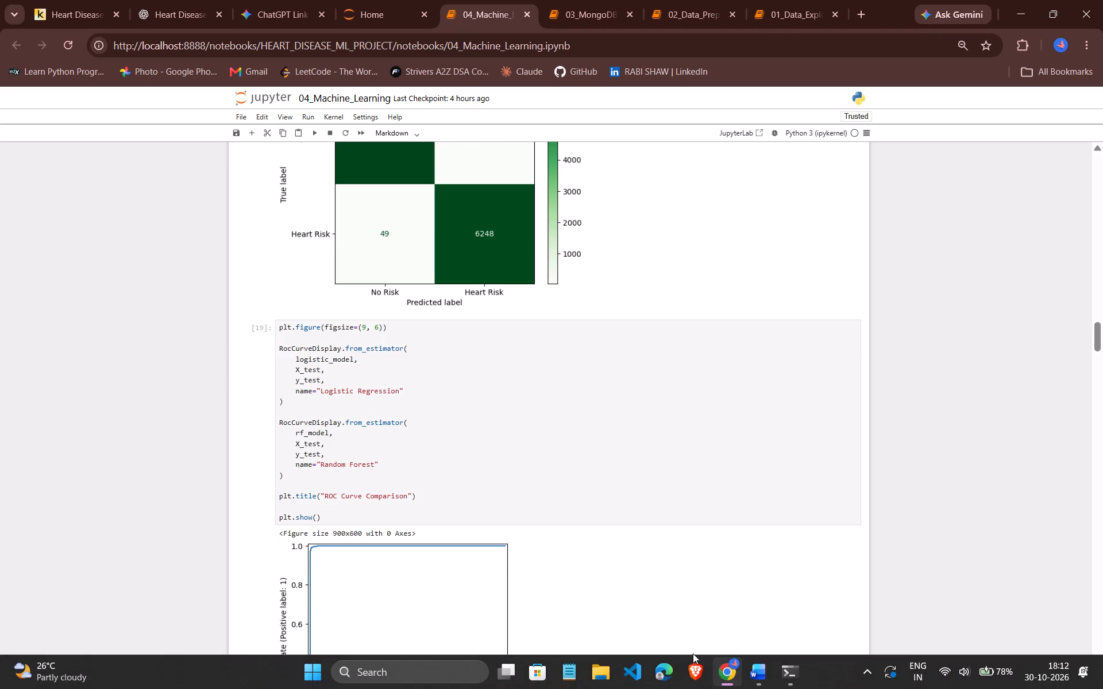
# In File Explorer, inspect the properties and available file actions of KuroWindows-win-Setup.exe in the Downloads folder, and close the window.
pyautogui.click(615, 671)
pyautogui.moveTo(600, 664); pyautogui.dragTo(595, 662)
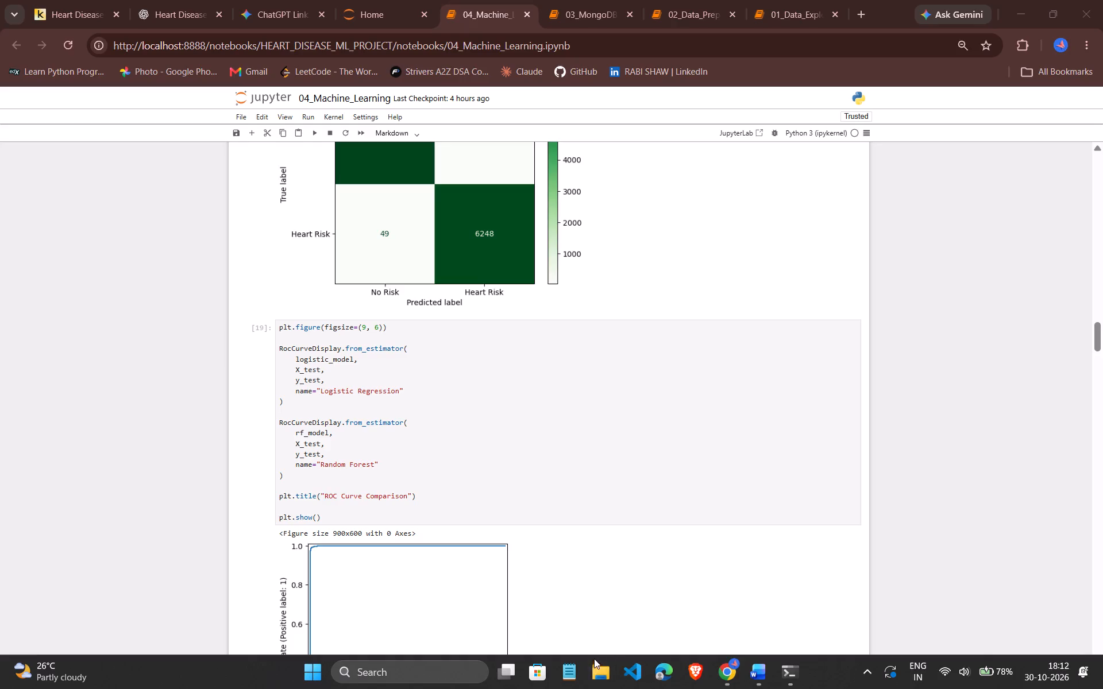
pyautogui.click(600, 655)
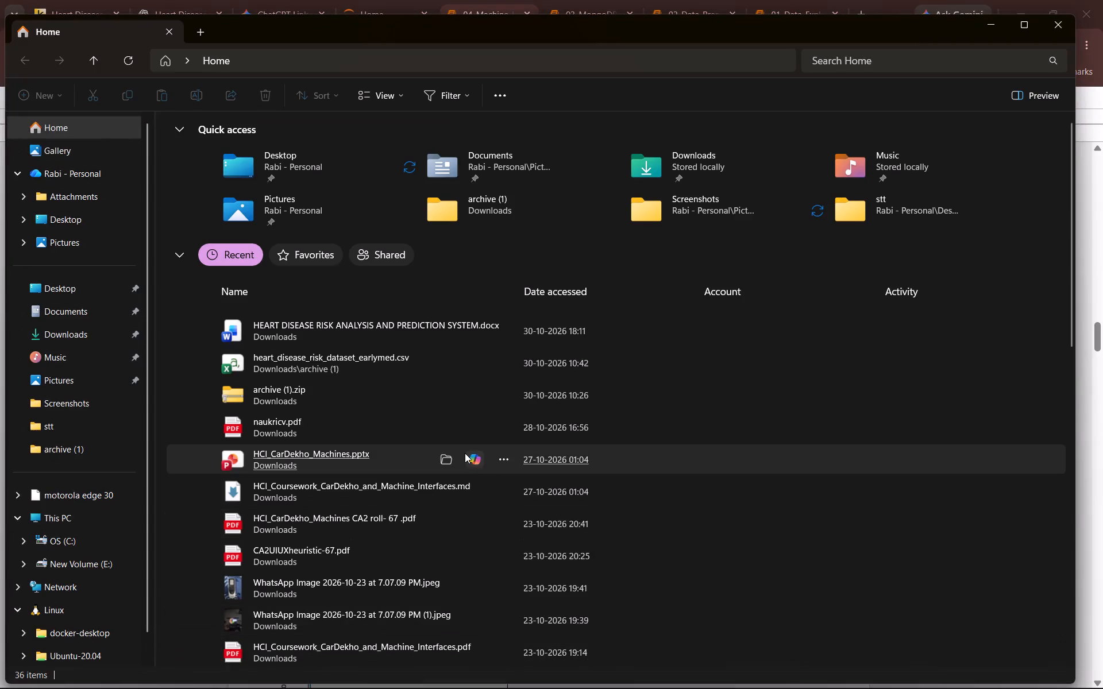
pyautogui.scroll(-3, 337, 502)
pyautogui.scroll(6, 341, 496)
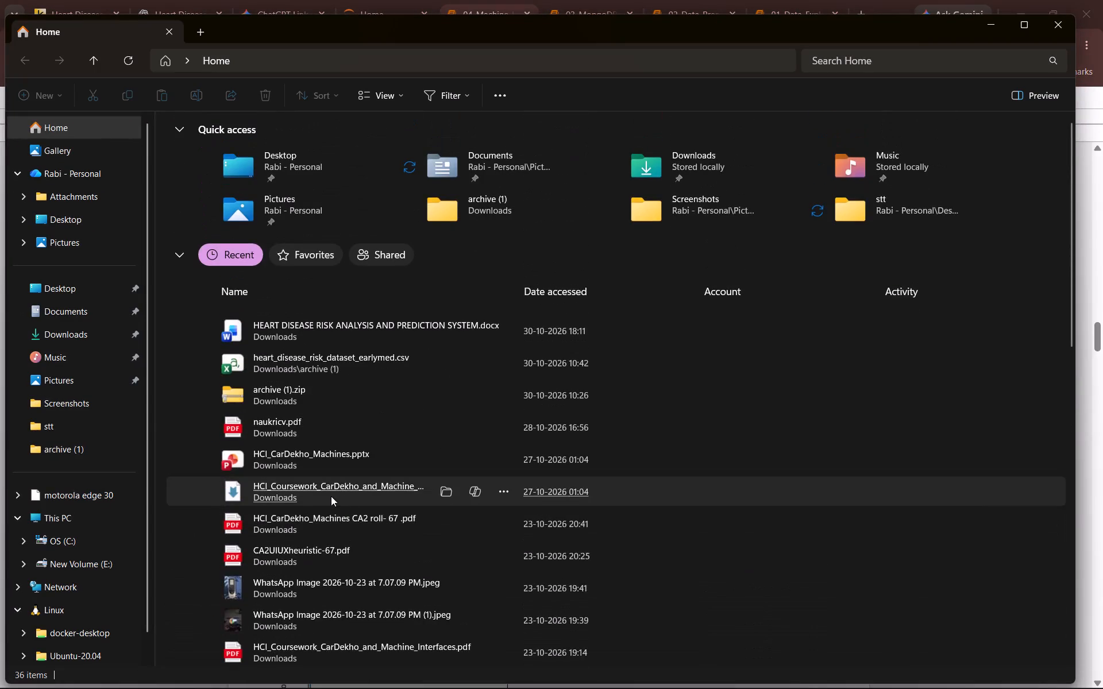
pyautogui.click(97, 337)
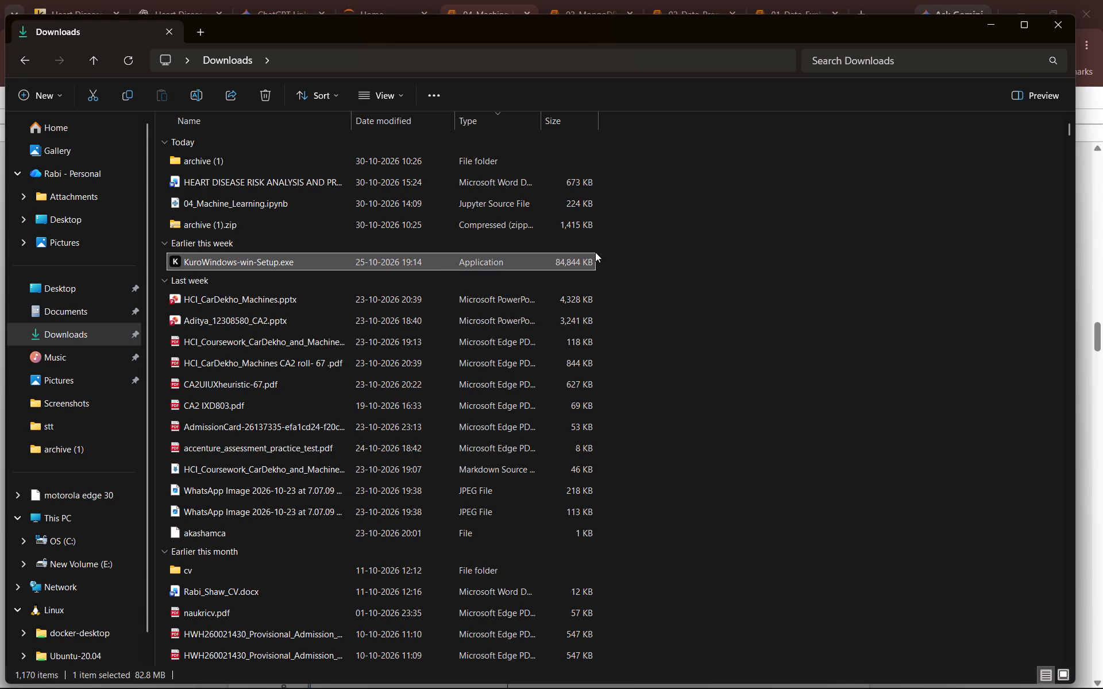
pyautogui.rightClick(495, 257)
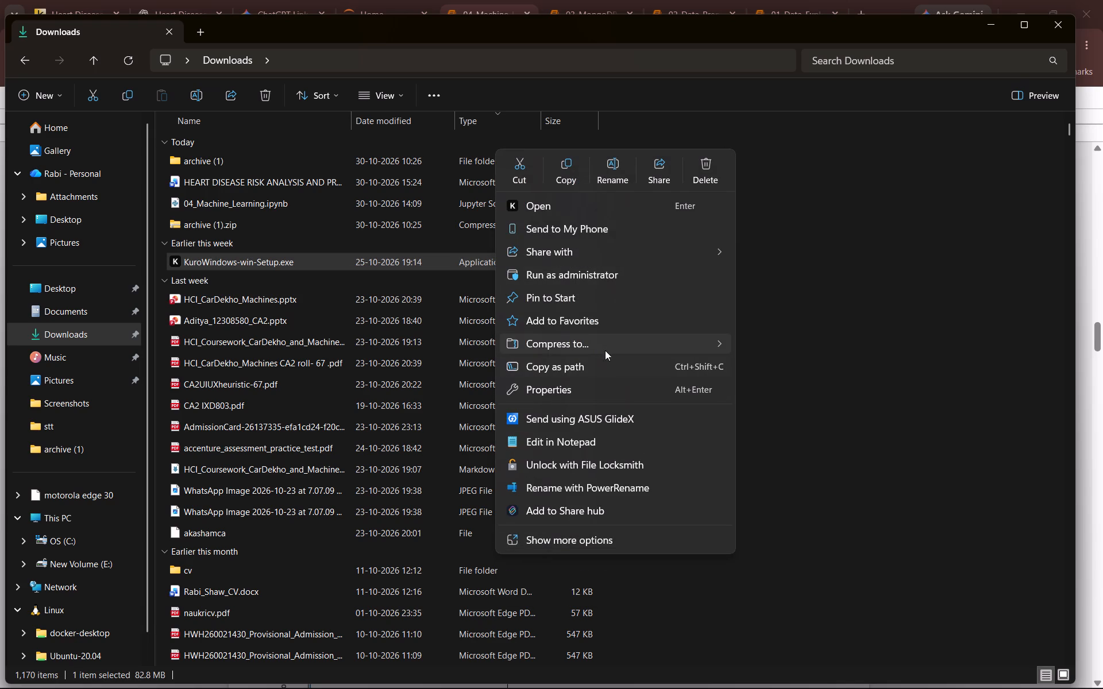
pyautogui.click(622, 390)
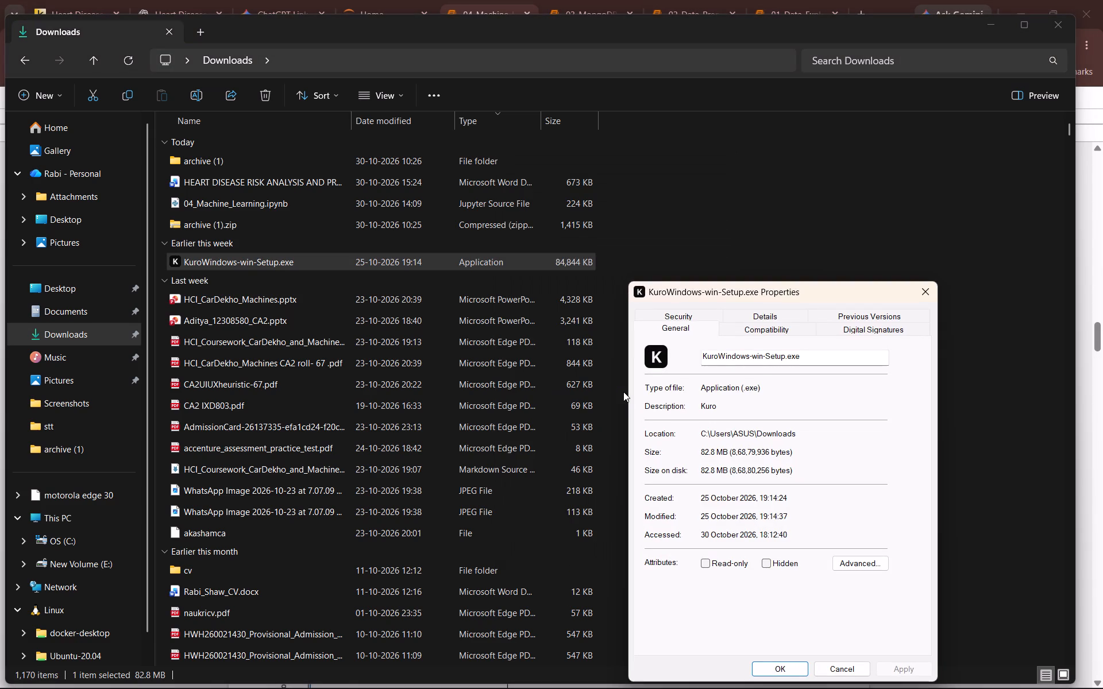
pyautogui.click(988, 414)
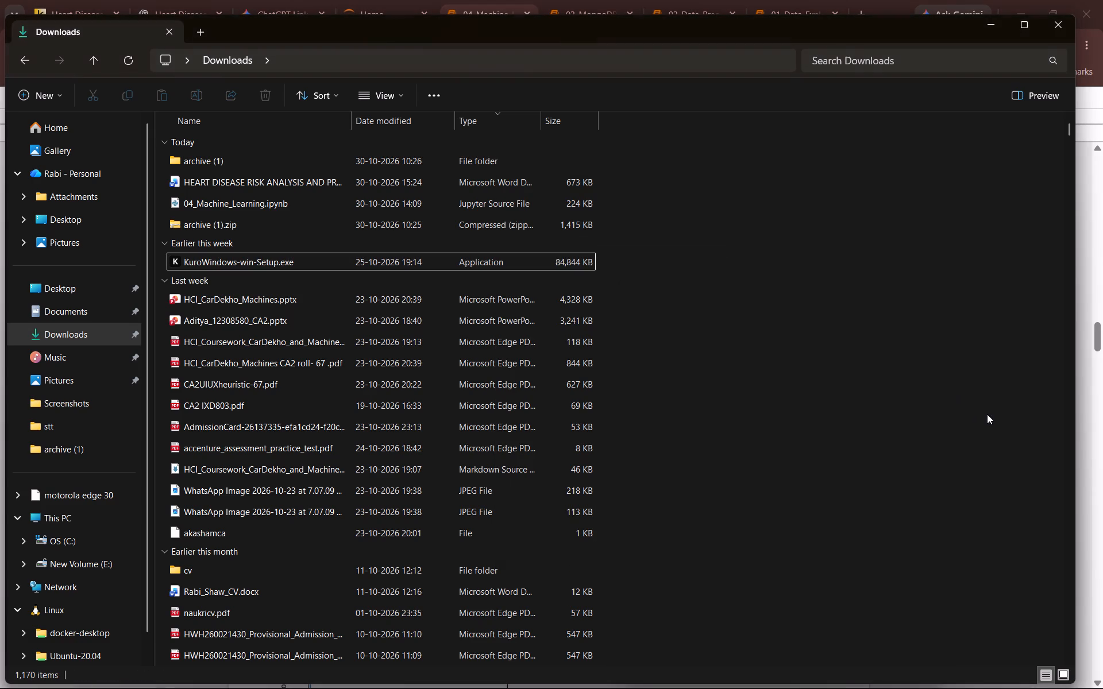
pyautogui.rightClick(504, 256)
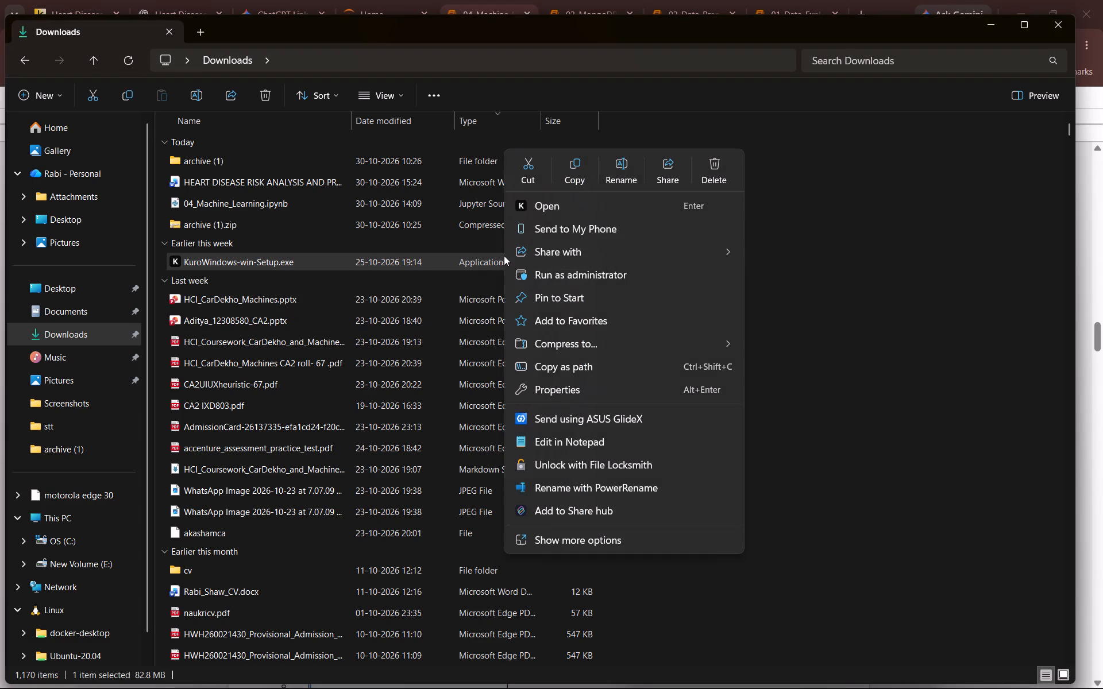
pyautogui.click(554, 537)
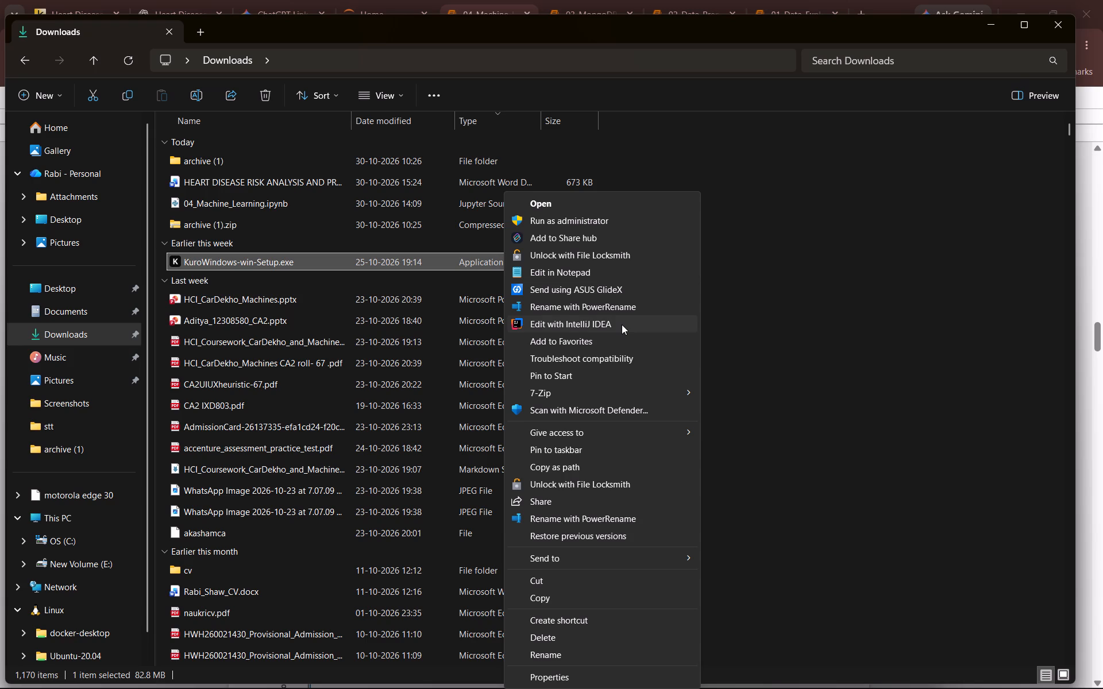
pyautogui.click(825, 314)
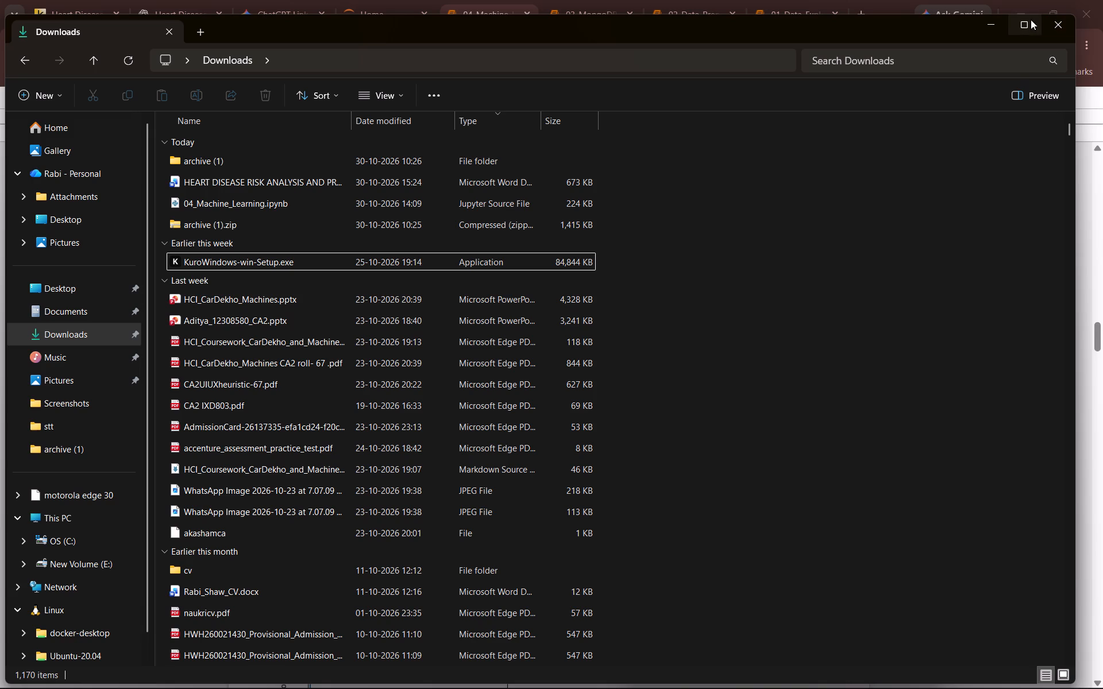
pyautogui.click(1048, 19)
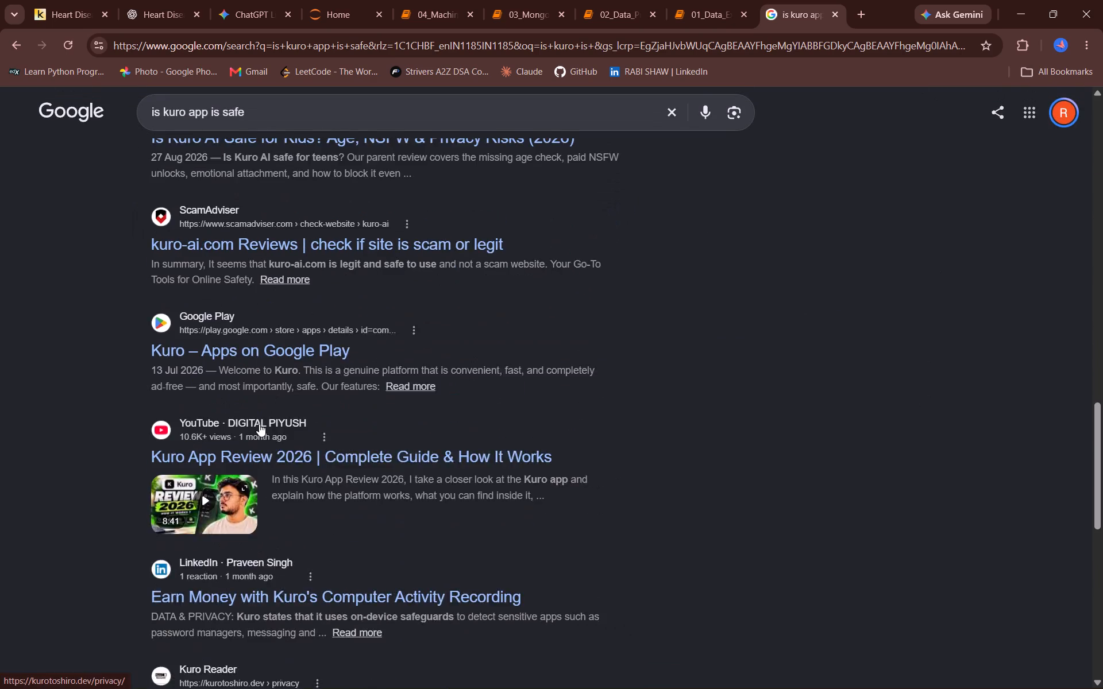
pyautogui.scroll(2, 257, 424)
# Open the Reddit post "[KURO] Read this if you are using or used kuro", read it and its comments, and close the tab.
pyautogui.click(265, 221)
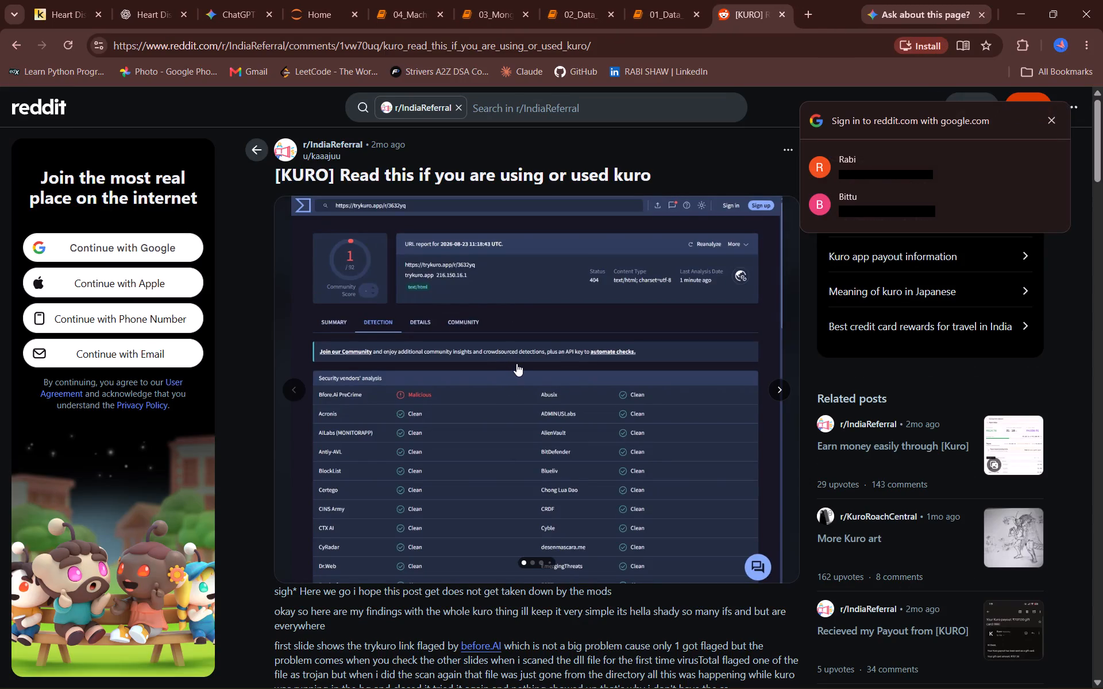
pyautogui.scroll(-2, 516, 363)
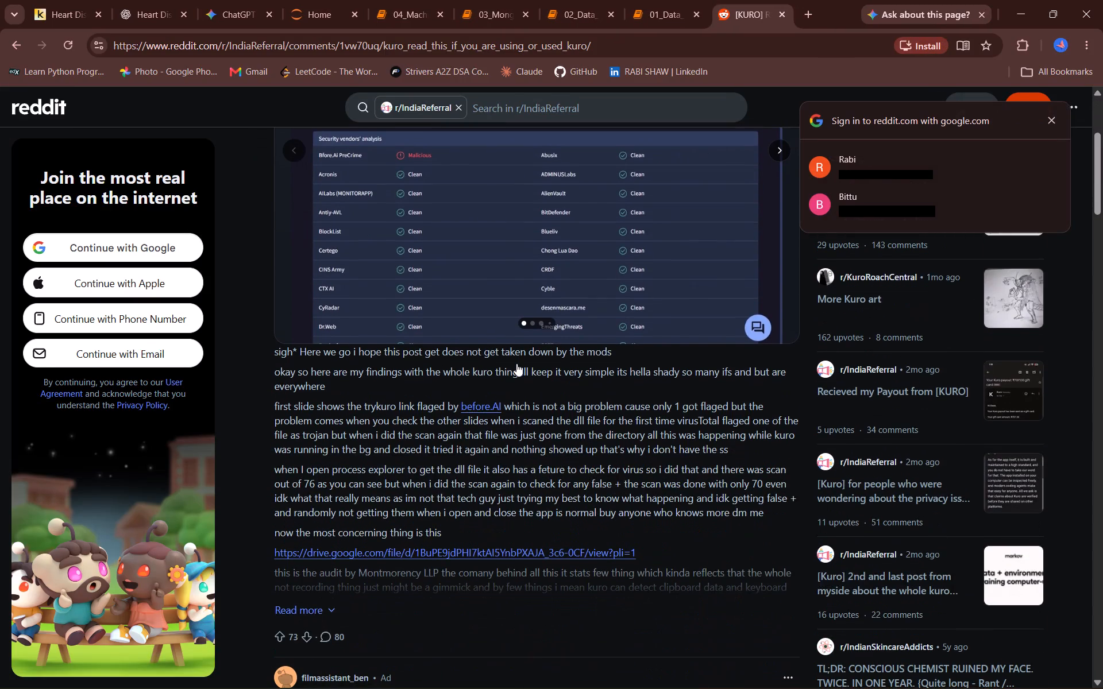
pyautogui.scroll(-5, 516, 363)
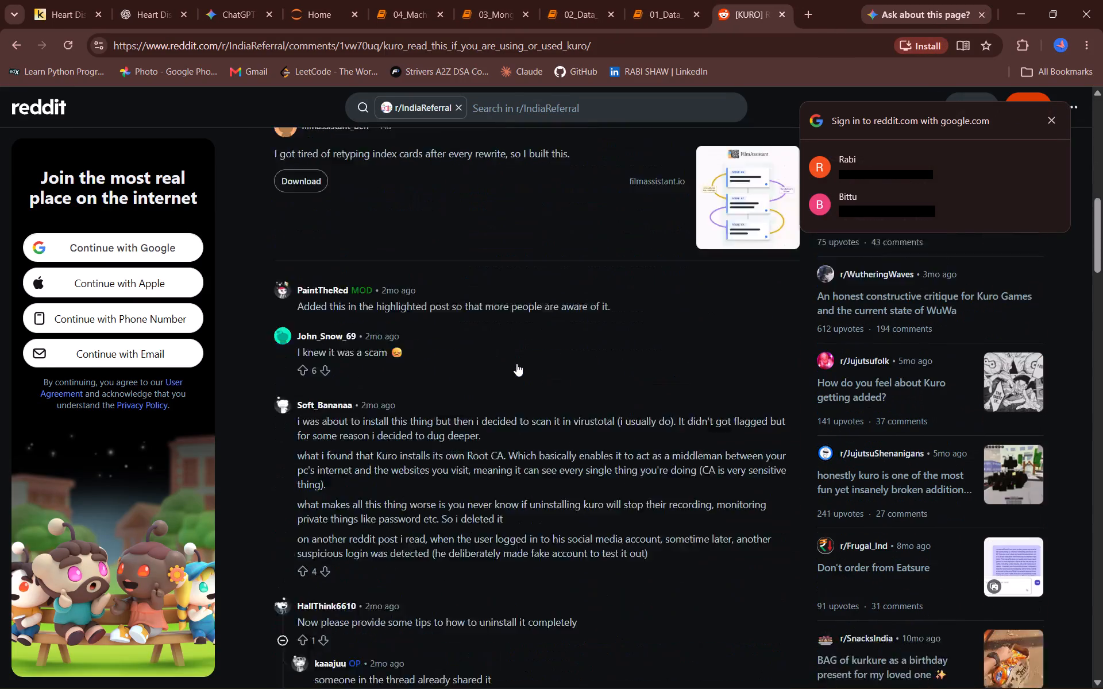
pyautogui.scroll(-4, 516, 363)
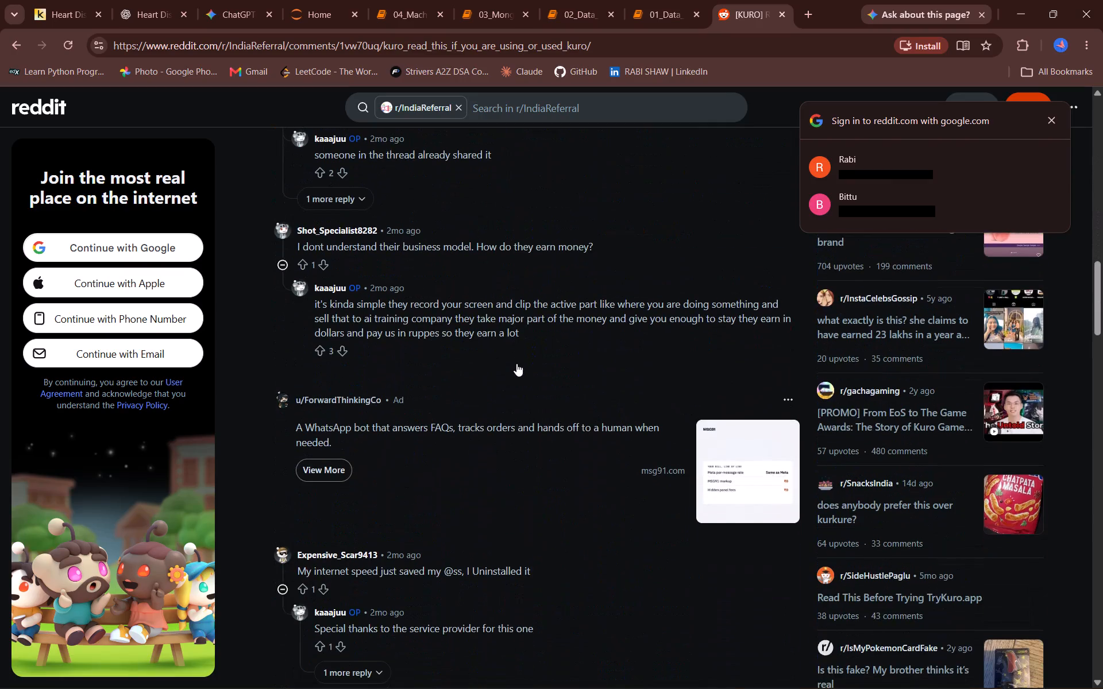
pyautogui.scroll(4, 516, 363)
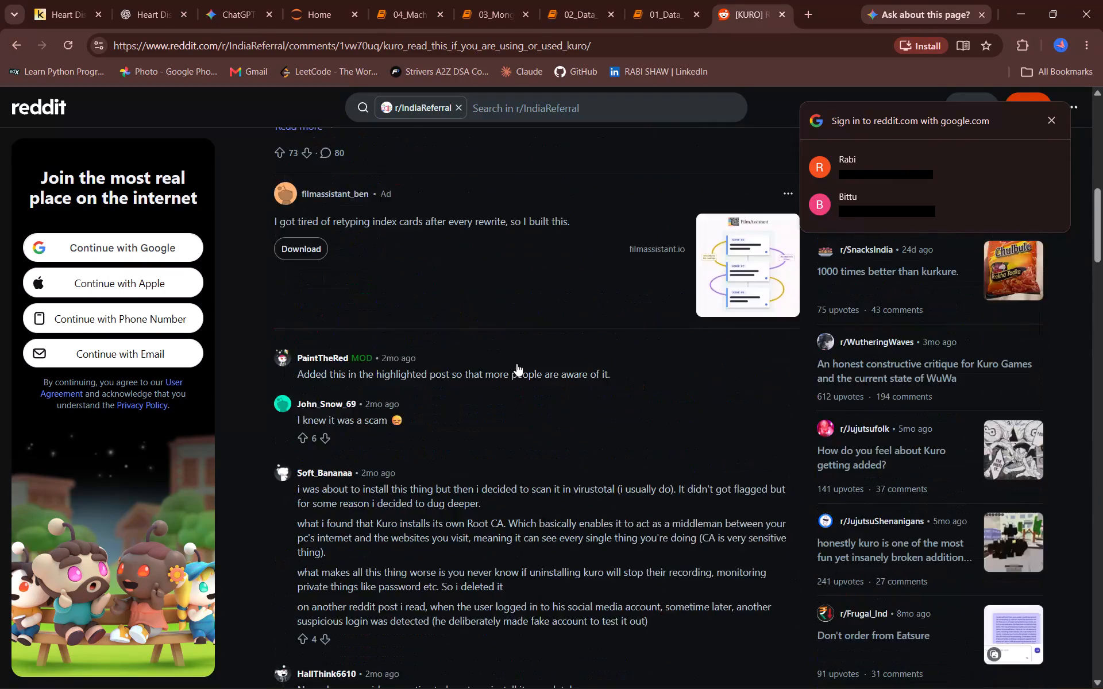
pyautogui.scroll(9, 516, 363)
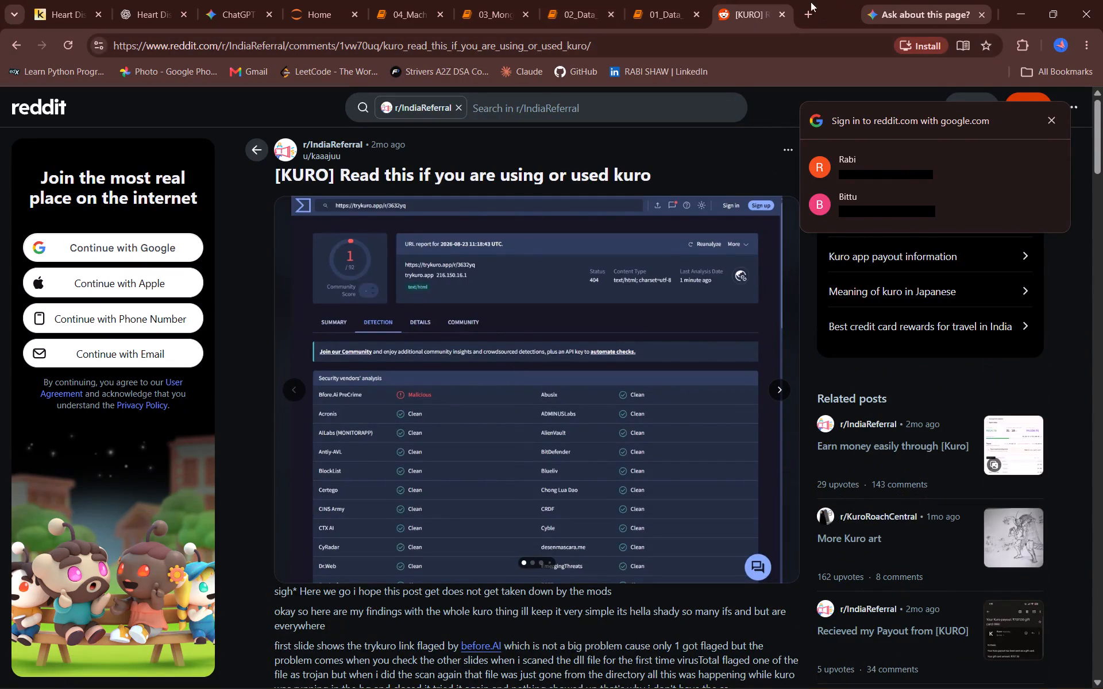
pyautogui.click(786, 14)
# Save the Word report as a PDF in Downloads, named HEART DISEASE RISK ANALYSIS AND PREDICTION SYSTEM_report.pdf.
pyautogui.scroll(-2, 429, 483)
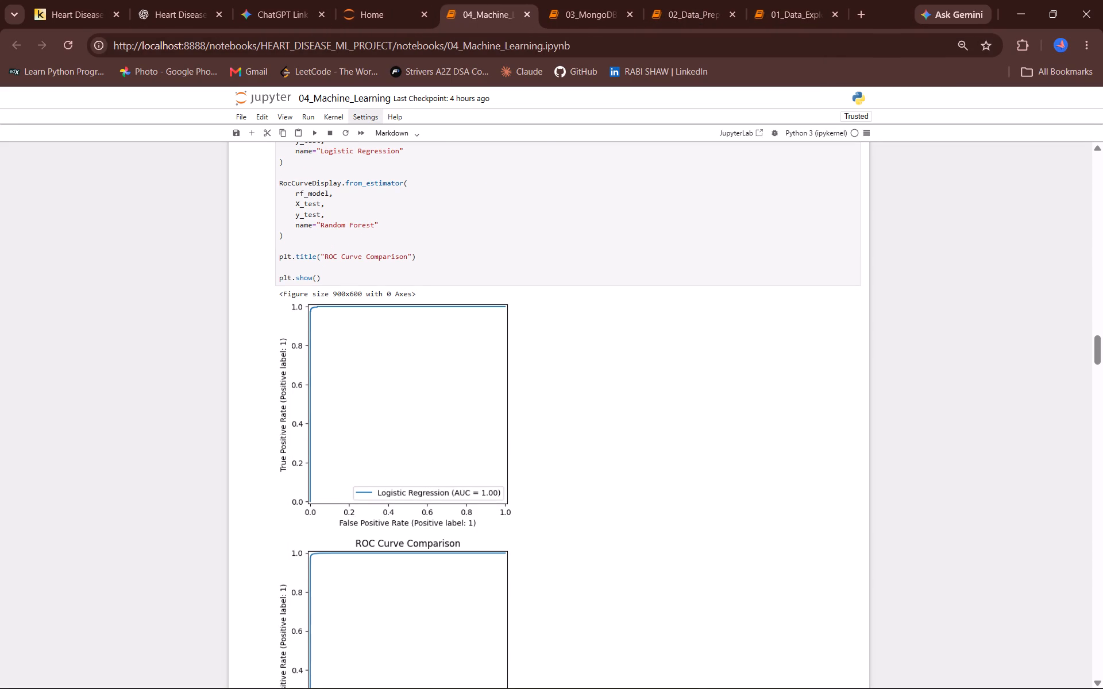
pyautogui.click(762, 666)
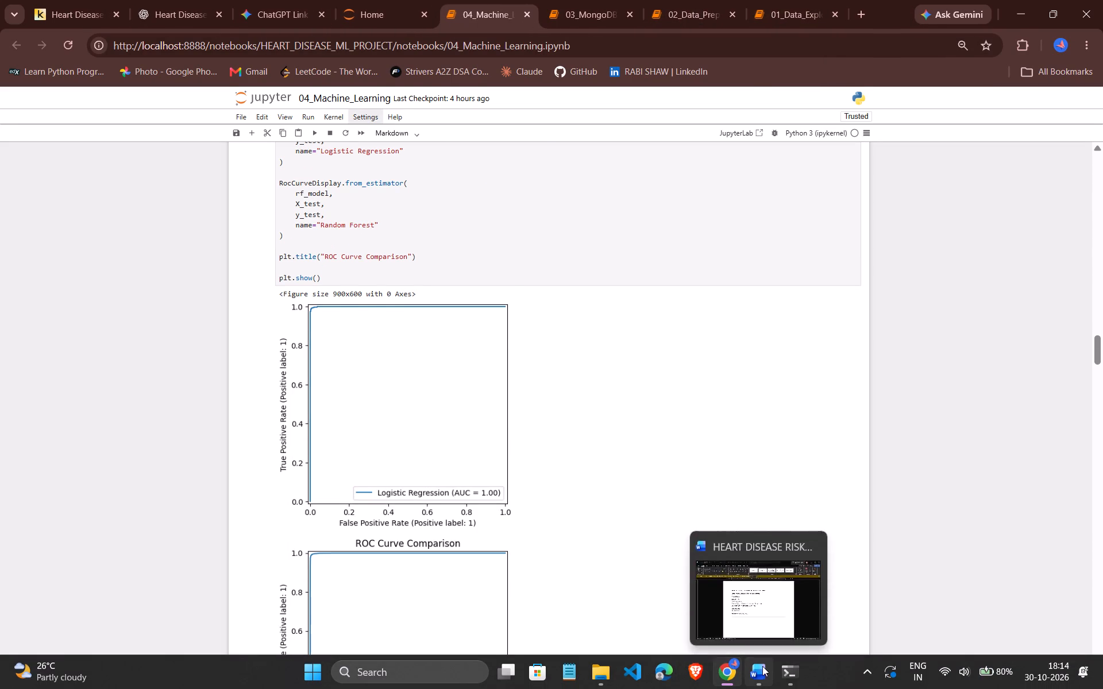
pyautogui.scroll(-2, 657, 555)
pyautogui.scroll(7, 647, 555)
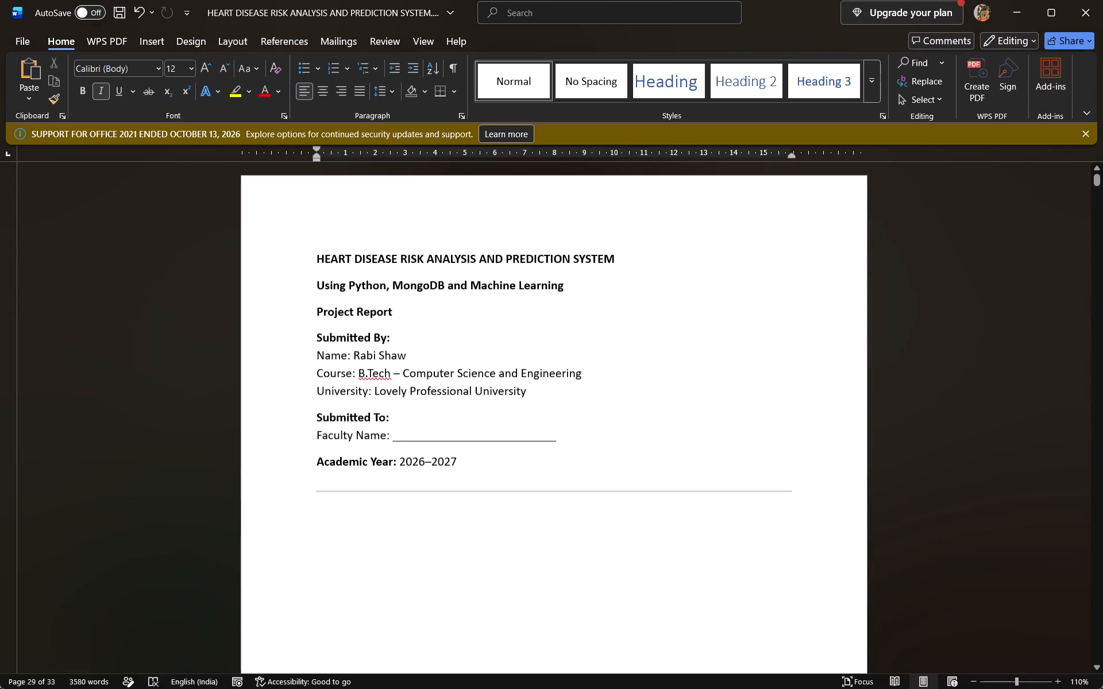
pyautogui.click(27, 41)
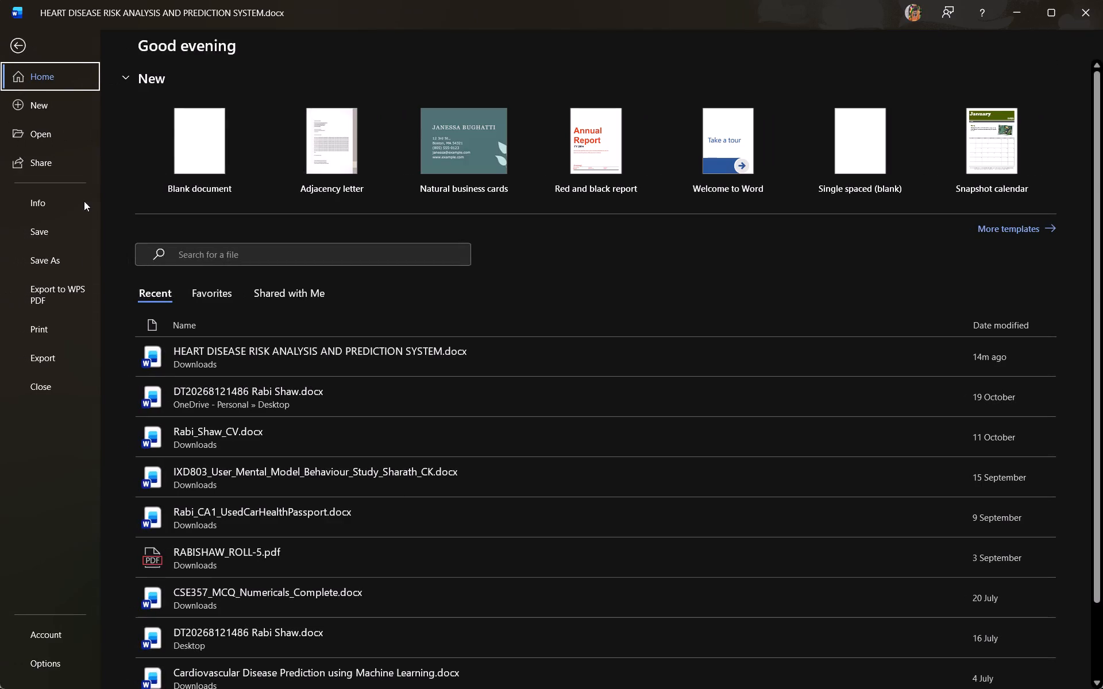
pyautogui.click(65, 266)
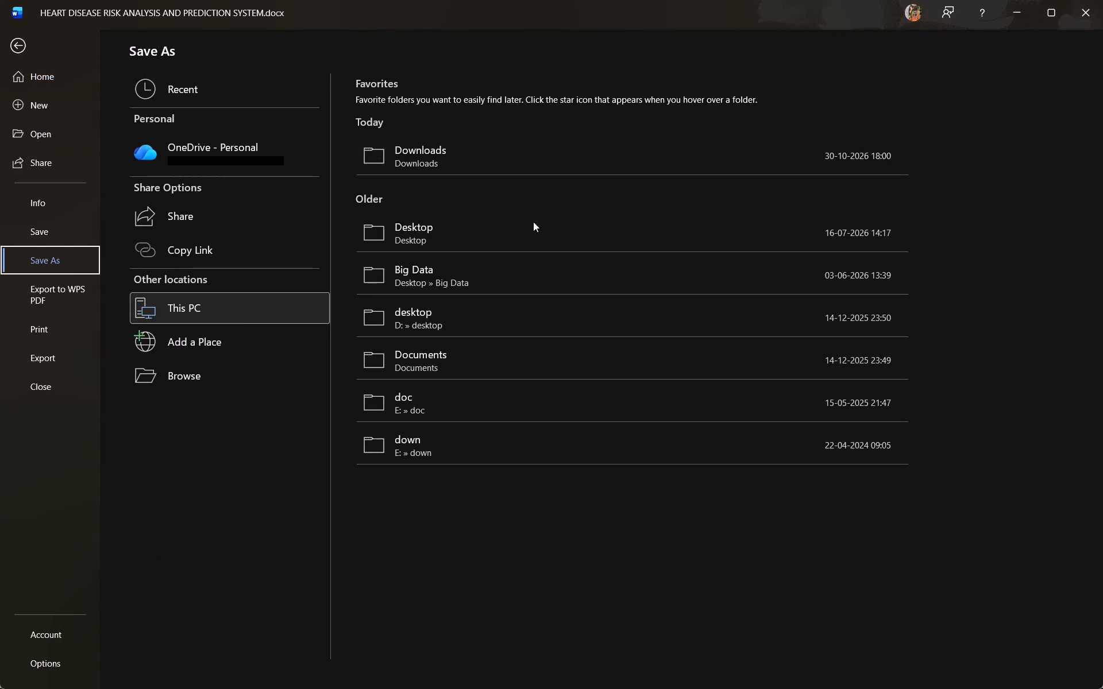
pyautogui.click(465, 168)
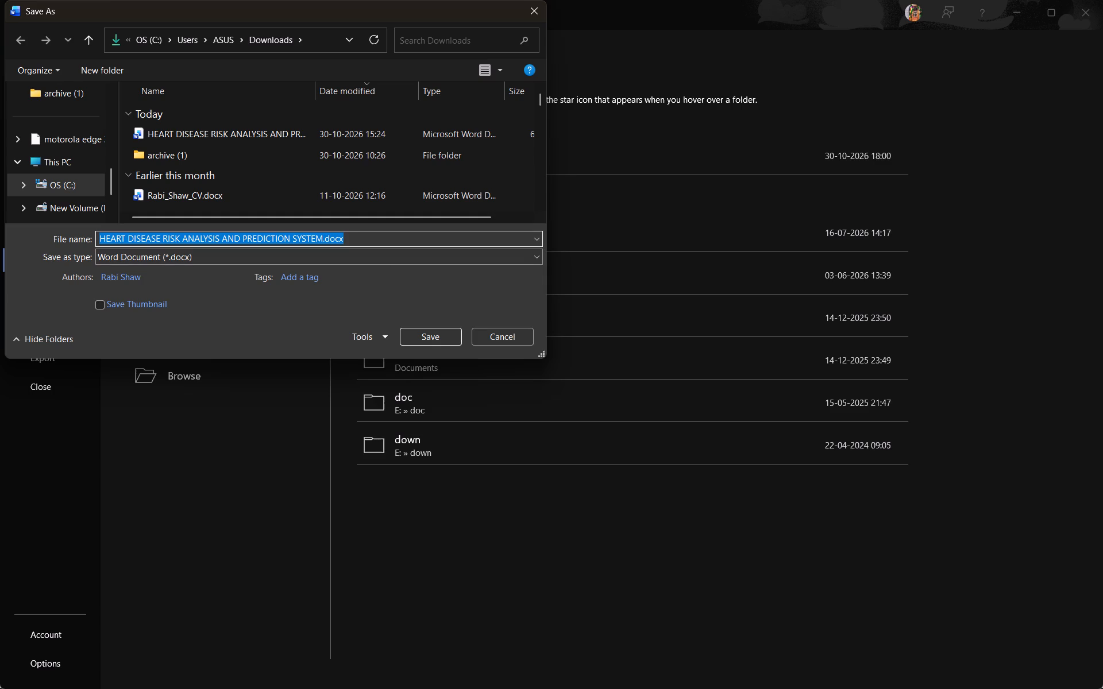
pyautogui.click(355, 256)
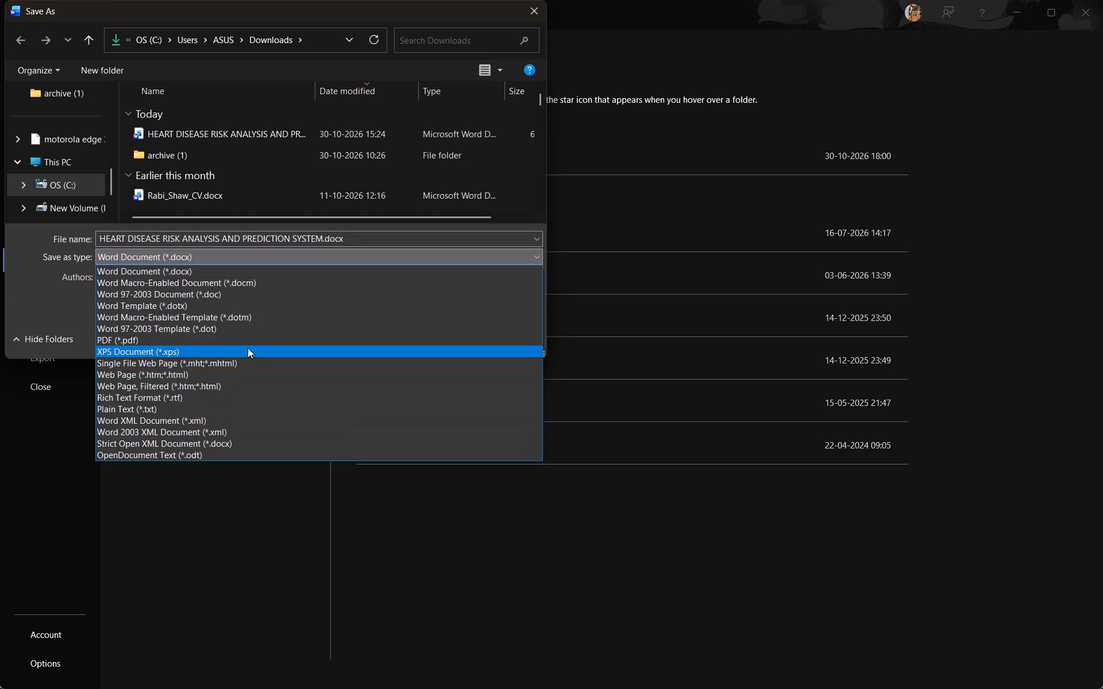
pyautogui.click(242, 334)
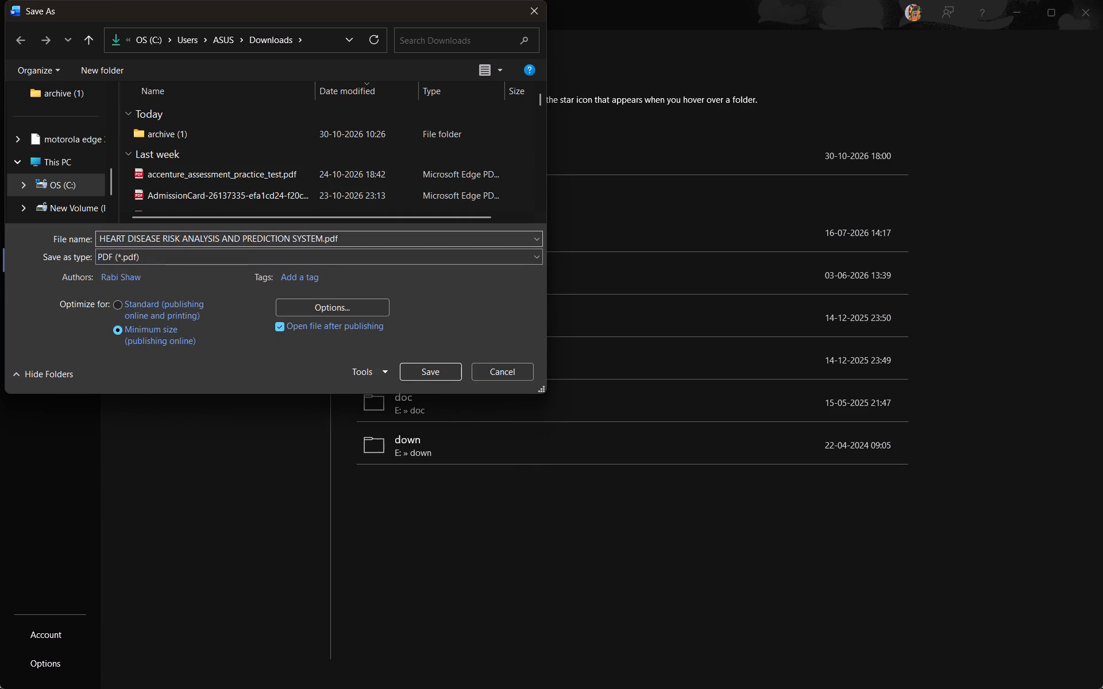
pyautogui.click(321, 238)
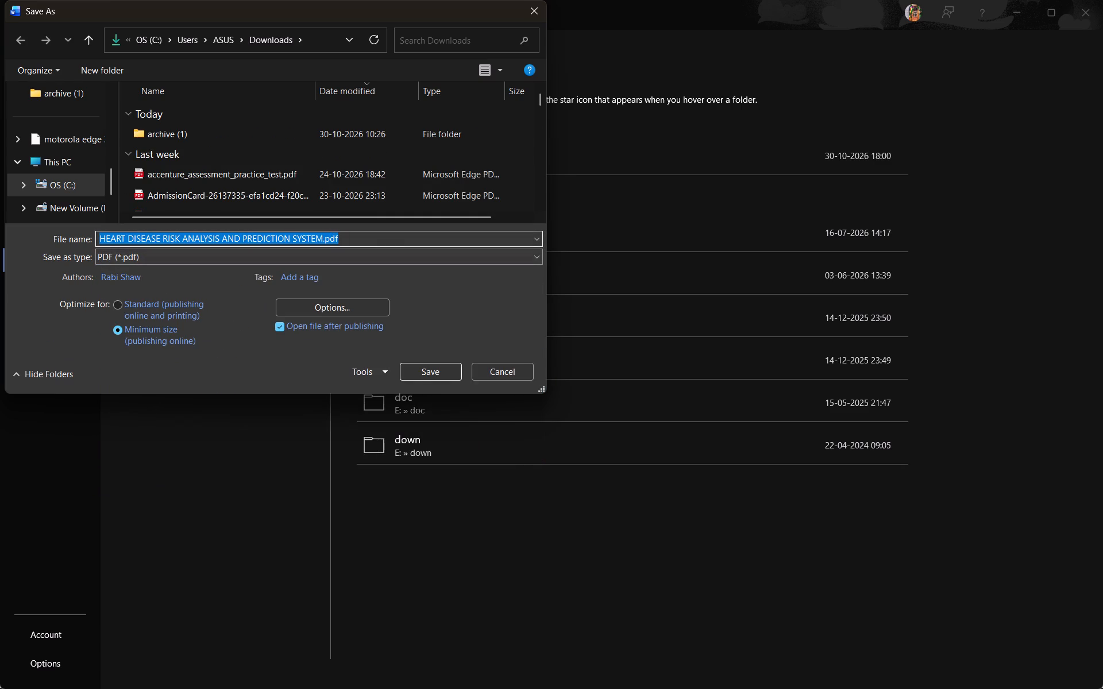
pyautogui.click(322, 238)
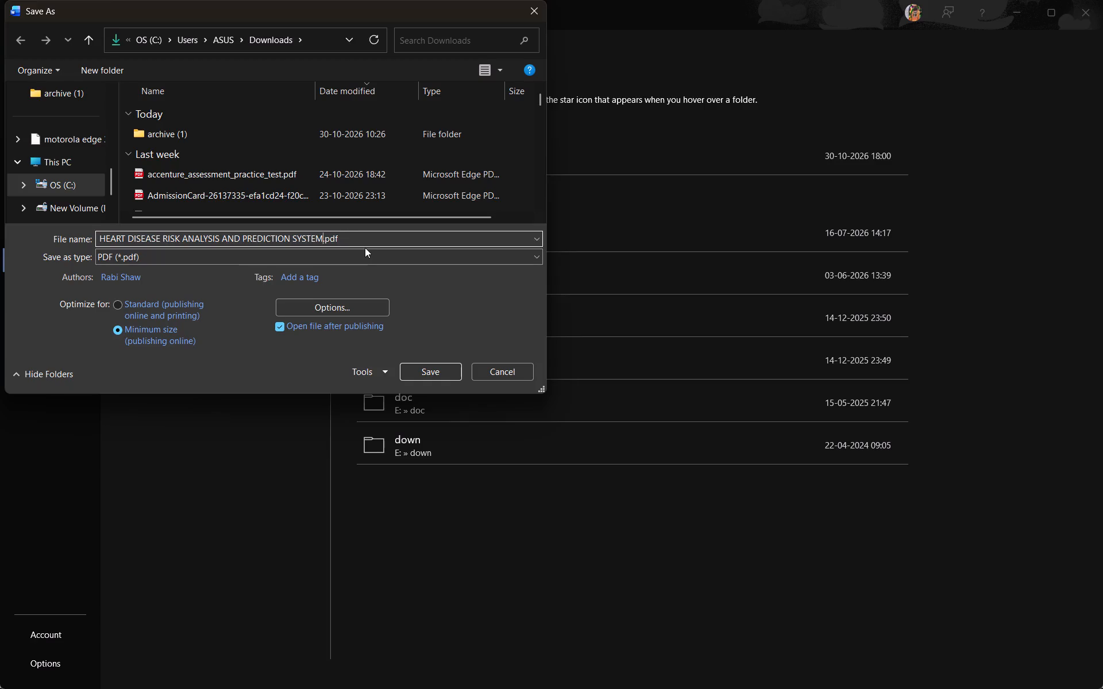
pyautogui.write('_report')
pyautogui.press('Return')
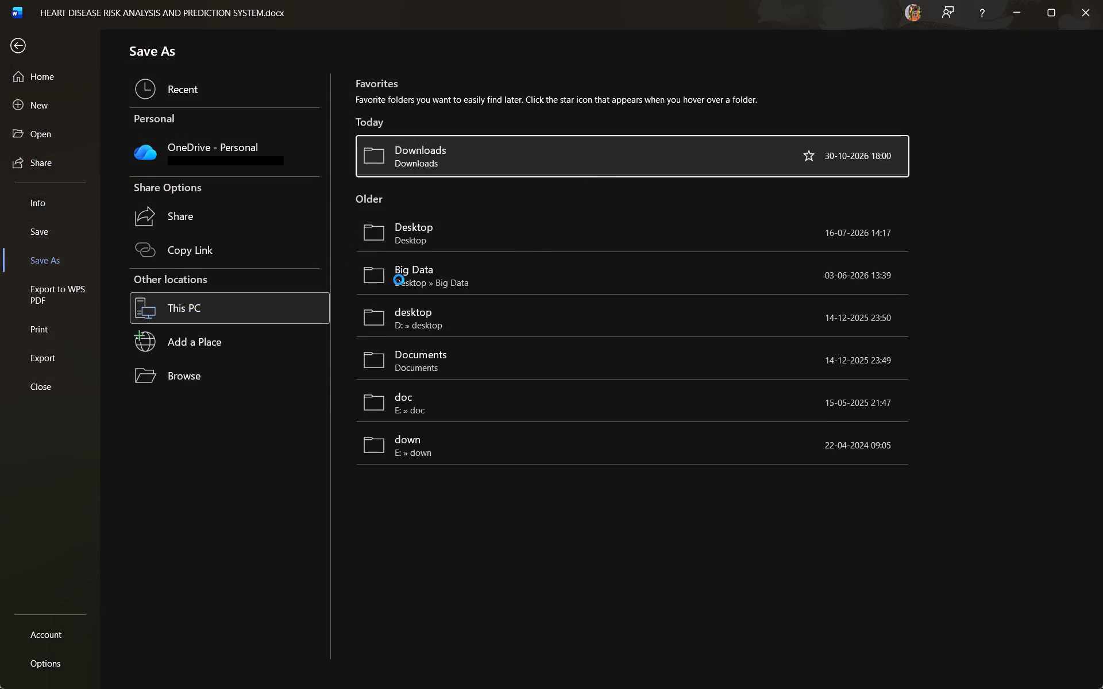
# Review the exported PDF report from the title page through the model evaluation metrics section, checking its layout, images and leftover placeholders.
pyautogui.scroll(-5, 609, 417)
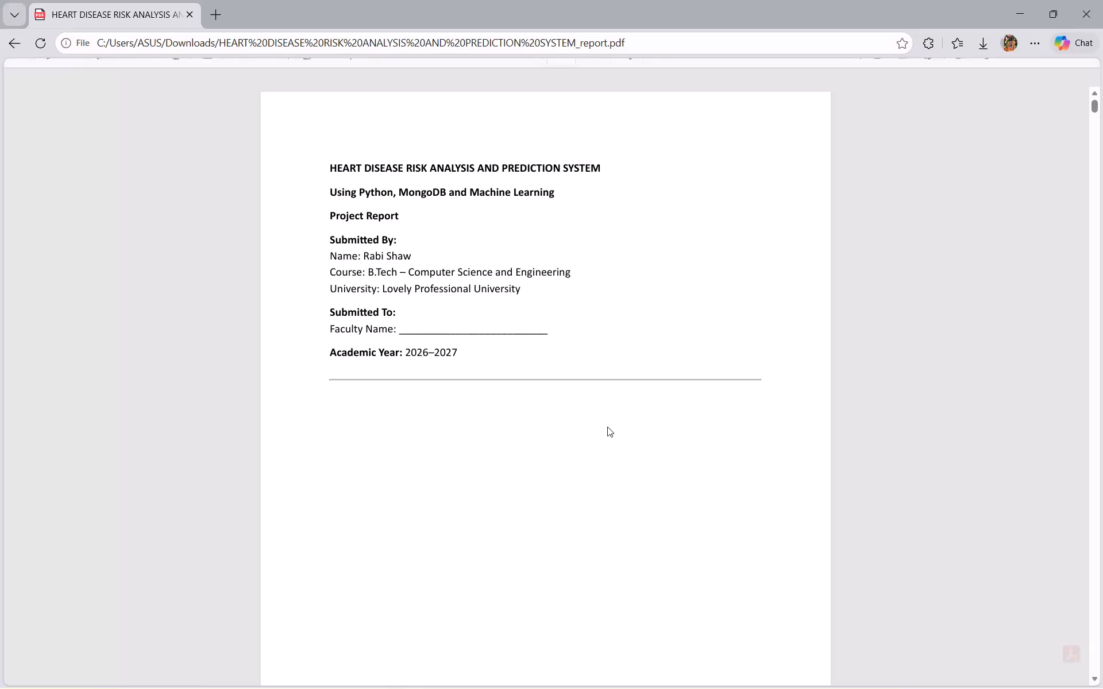
pyautogui.scroll(4, 604, 428)
pyautogui.scroll(-19, 599, 425)
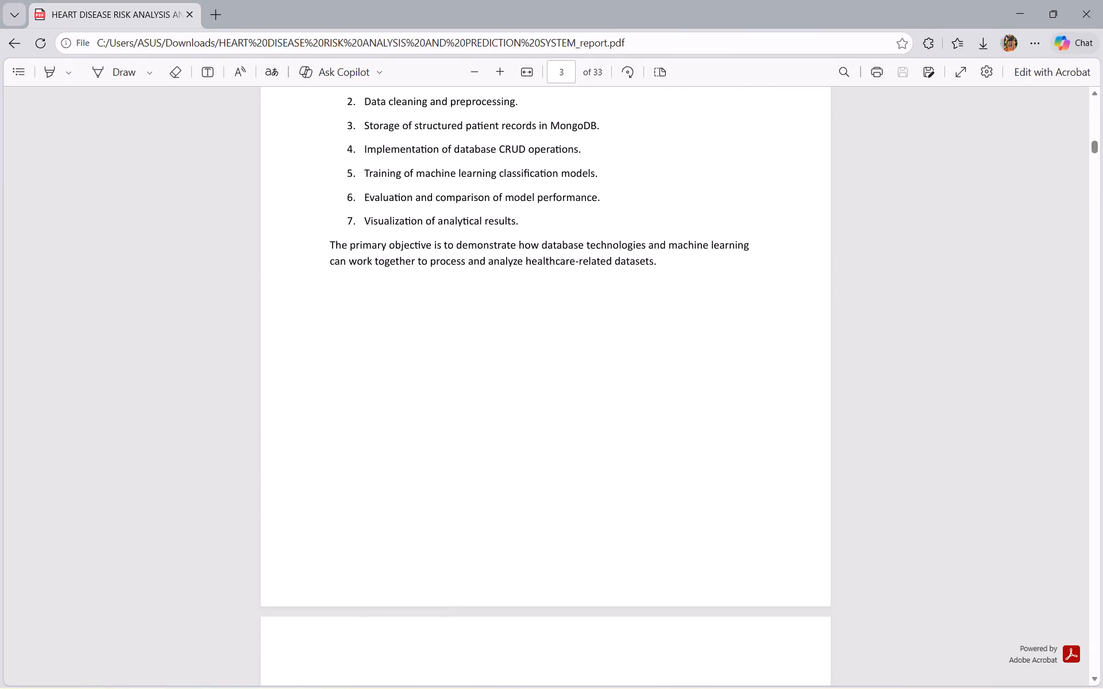
pyautogui.scroll(-15, 591, 439)
pyautogui.scroll(-11, 591, 442)
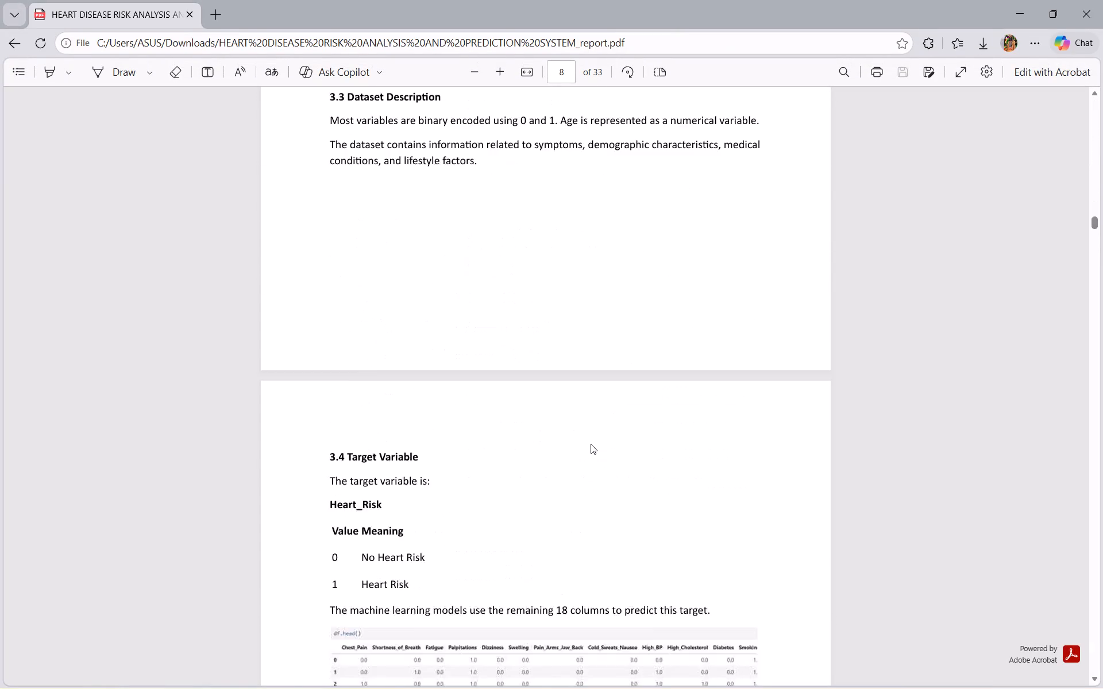
pyautogui.scroll(-20, 591, 444)
pyautogui.scroll(-12, 591, 444)
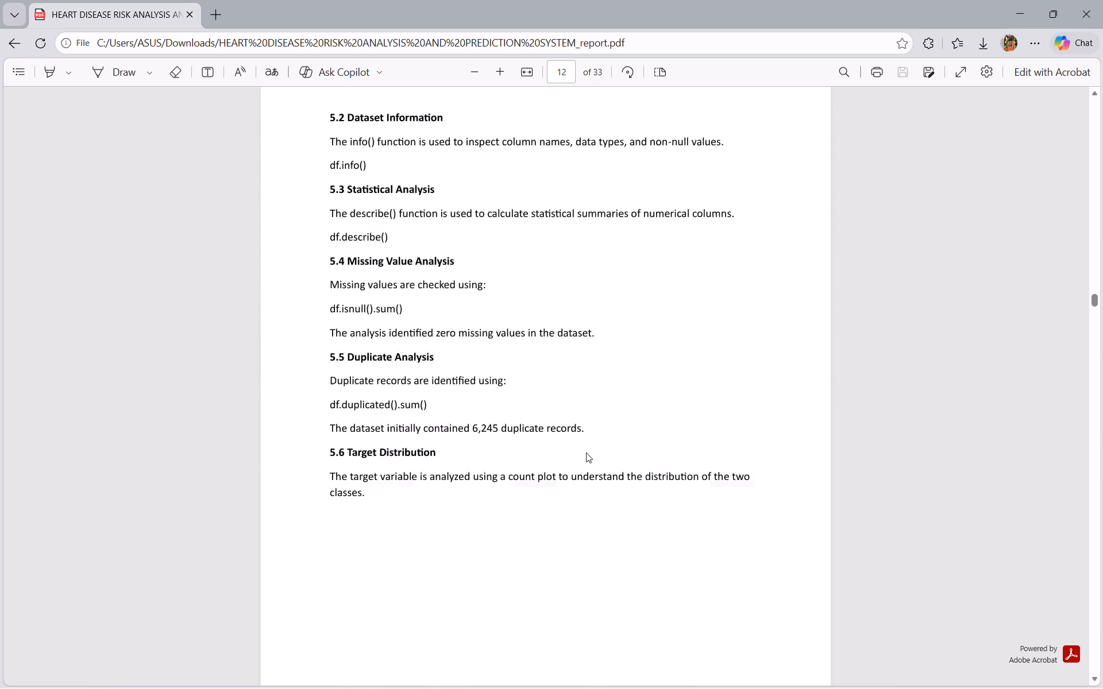
pyautogui.scroll(-20, 586, 452)
pyautogui.scroll(-12, 586, 452)
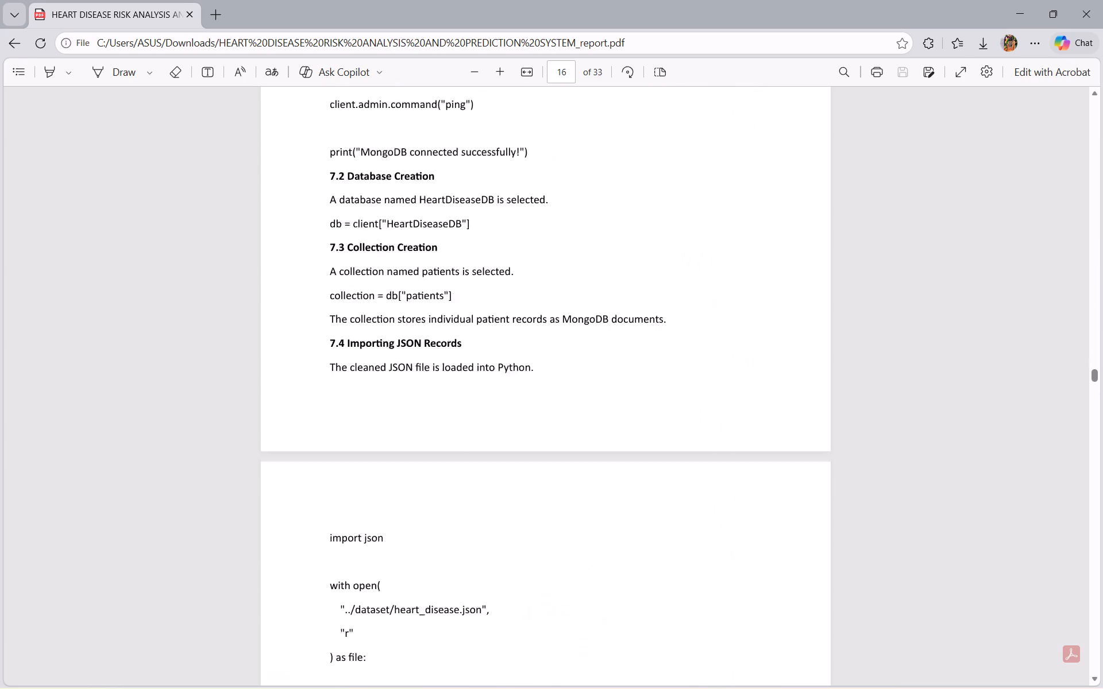
pyautogui.scroll(-11, 584, 465)
pyautogui.scroll(-14, 578, 465)
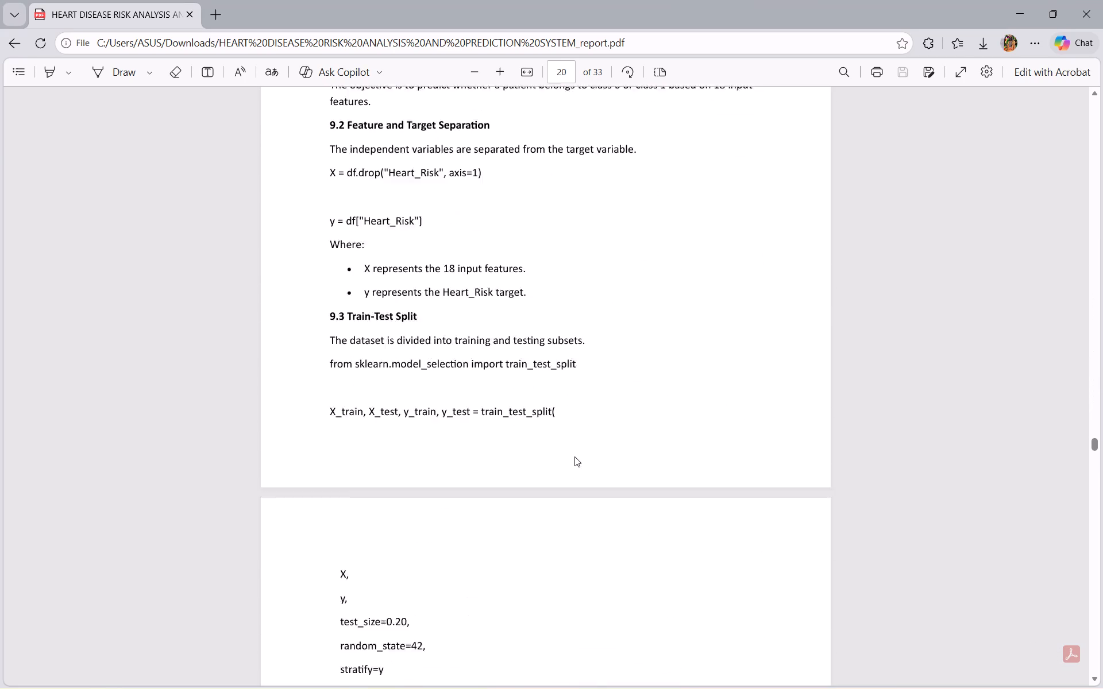
pyautogui.scroll(-18, 574, 456)
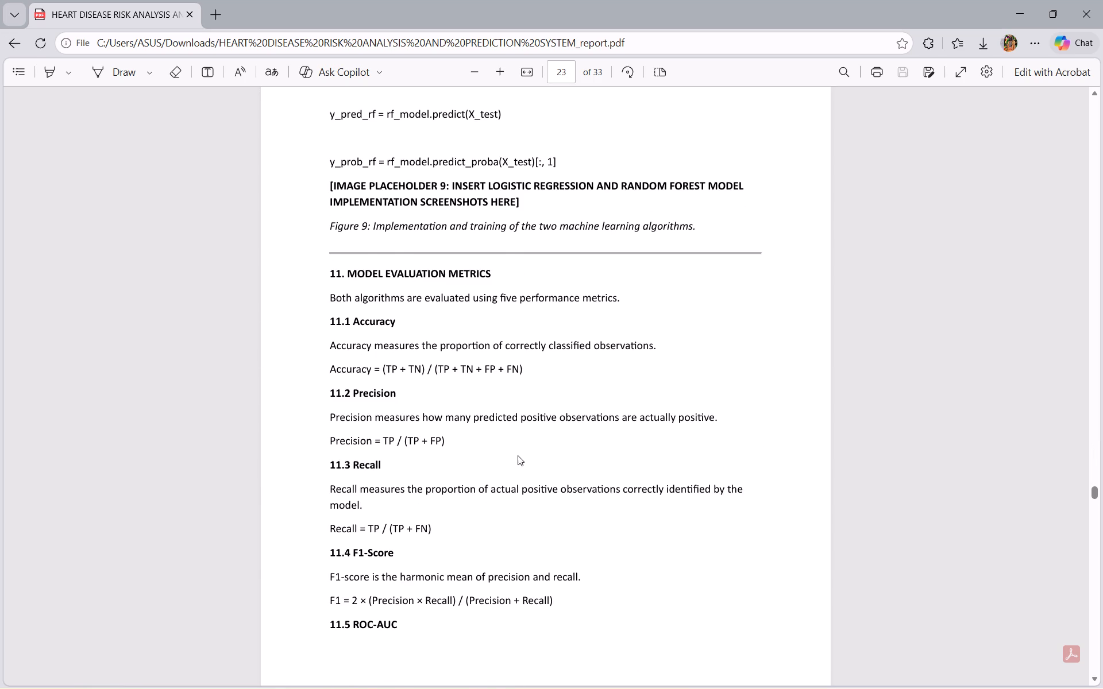
pyautogui.scroll(-4, 504, 458)
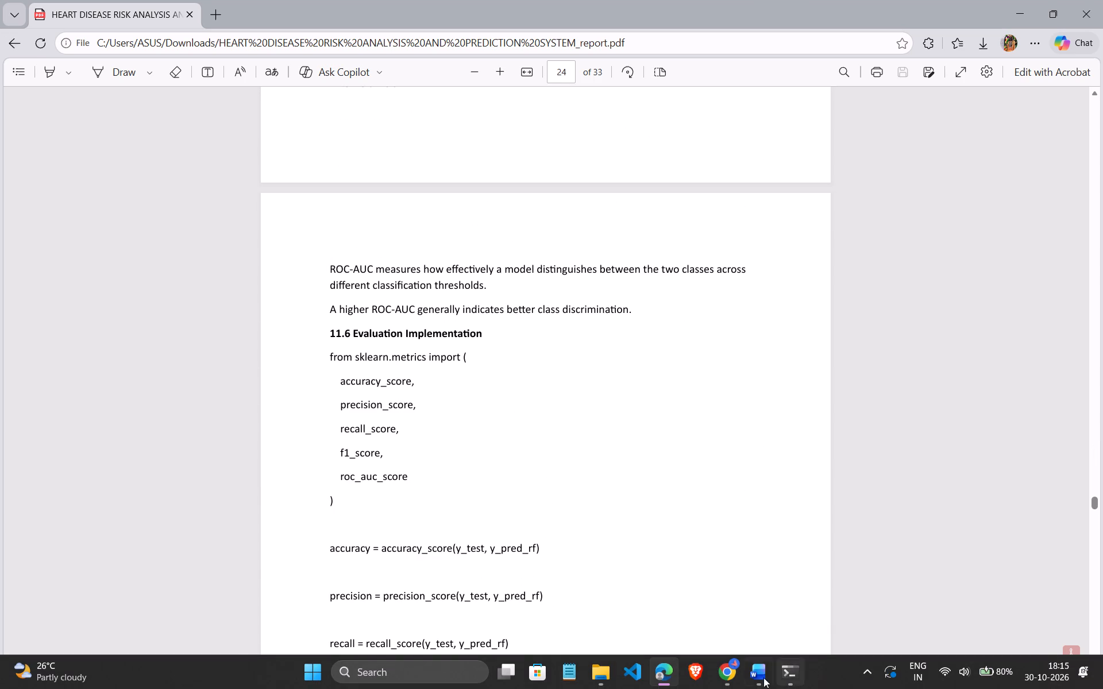
# Switch back to the Word report and look over its title page and project details.
pyautogui.click(751, 676)
pyautogui.scroll(-3, 712, 531)
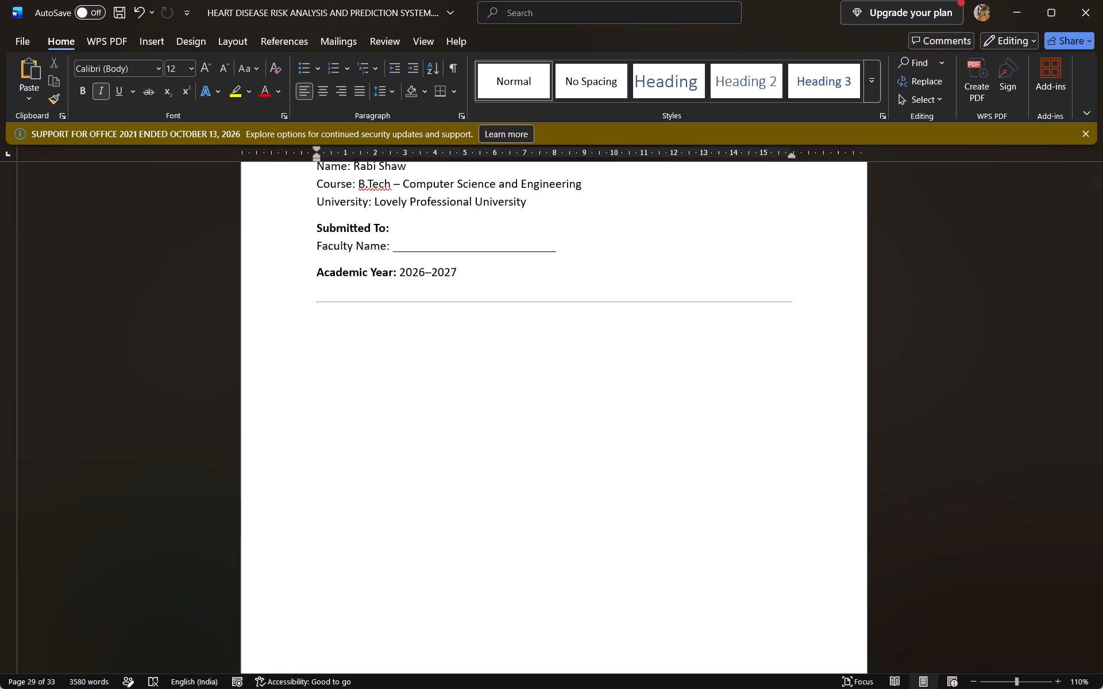
pyautogui.scroll(-3, 490, 688)
pyautogui.scroll(-1, 463, 384)
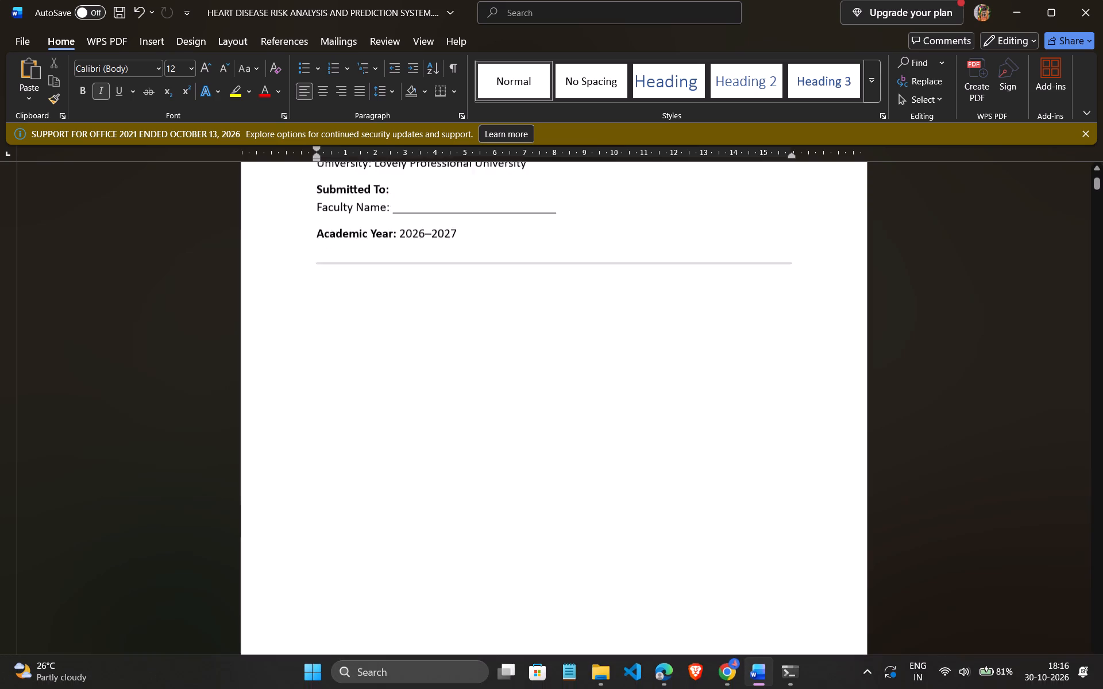
pyautogui.scroll(-1, 529, 388)
pyautogui.scroll(4, 658, 388)
pyautogui.scroll(3, 824, 366)
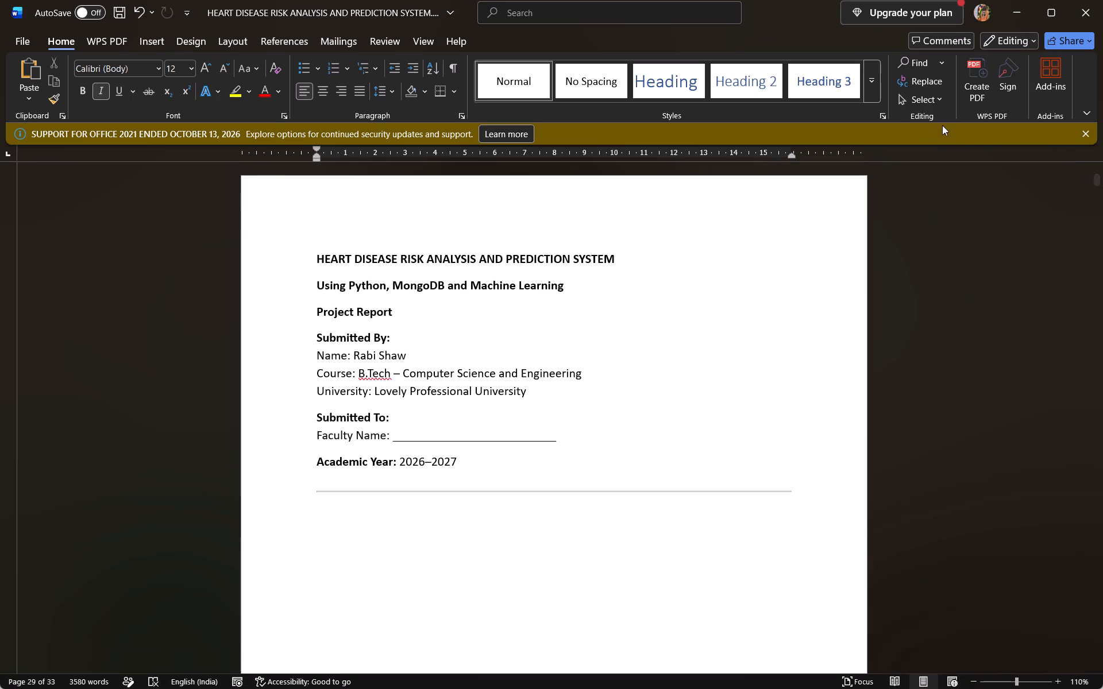
pyautogui.scroll(3, 759, 587)
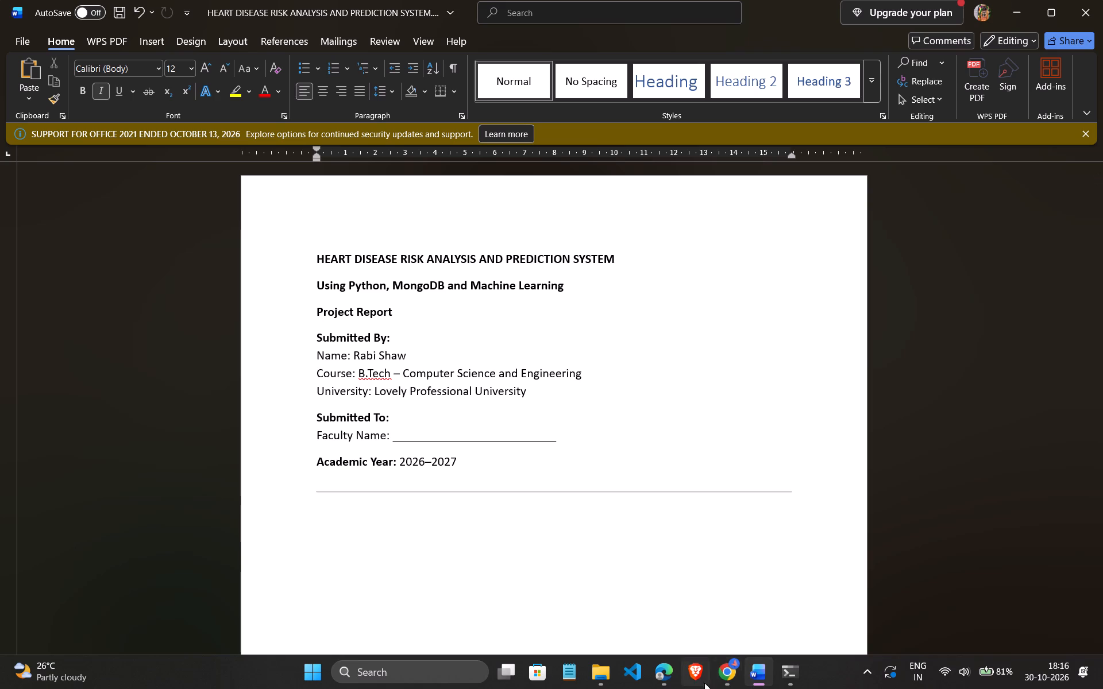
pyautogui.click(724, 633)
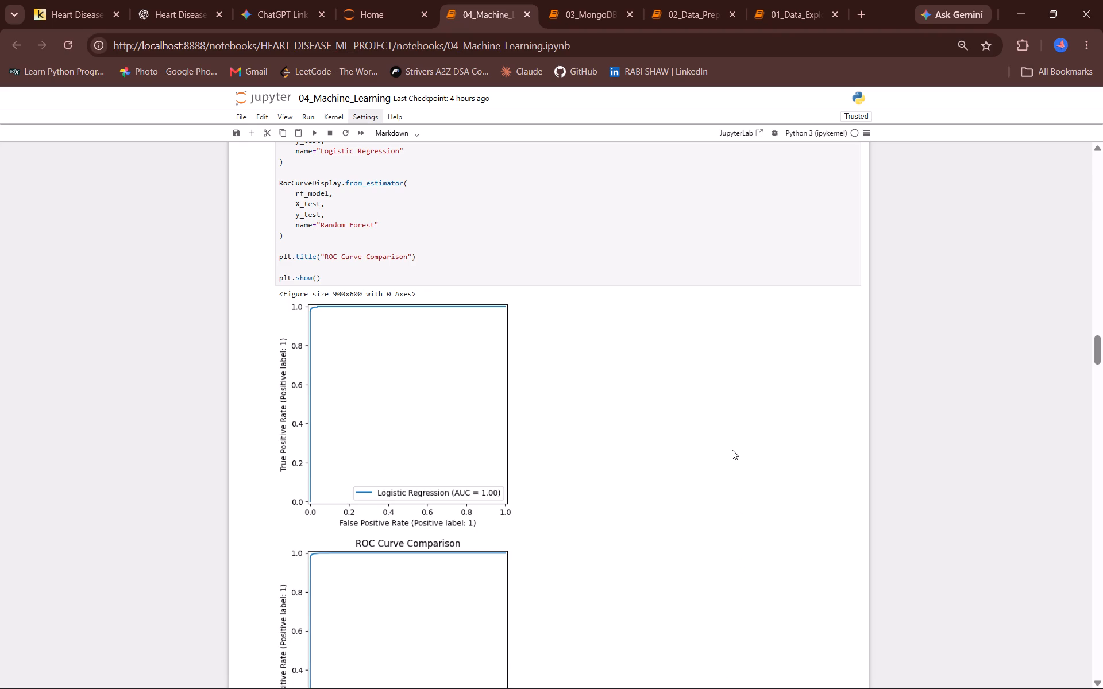